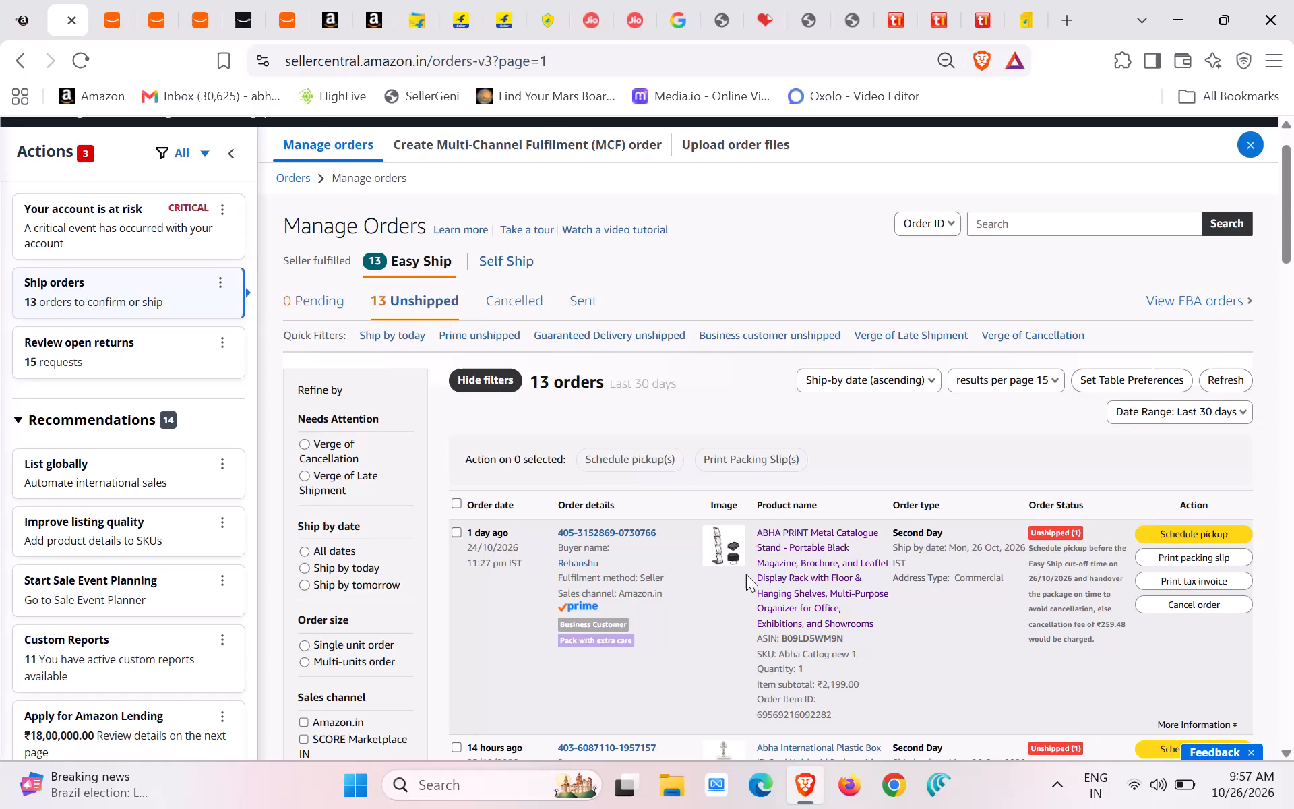
Select all unshipped Easy Ship orders of the ABHA PRINT account and start scheduling their pickups in bulk.
scroll(746, 574, down, 1)
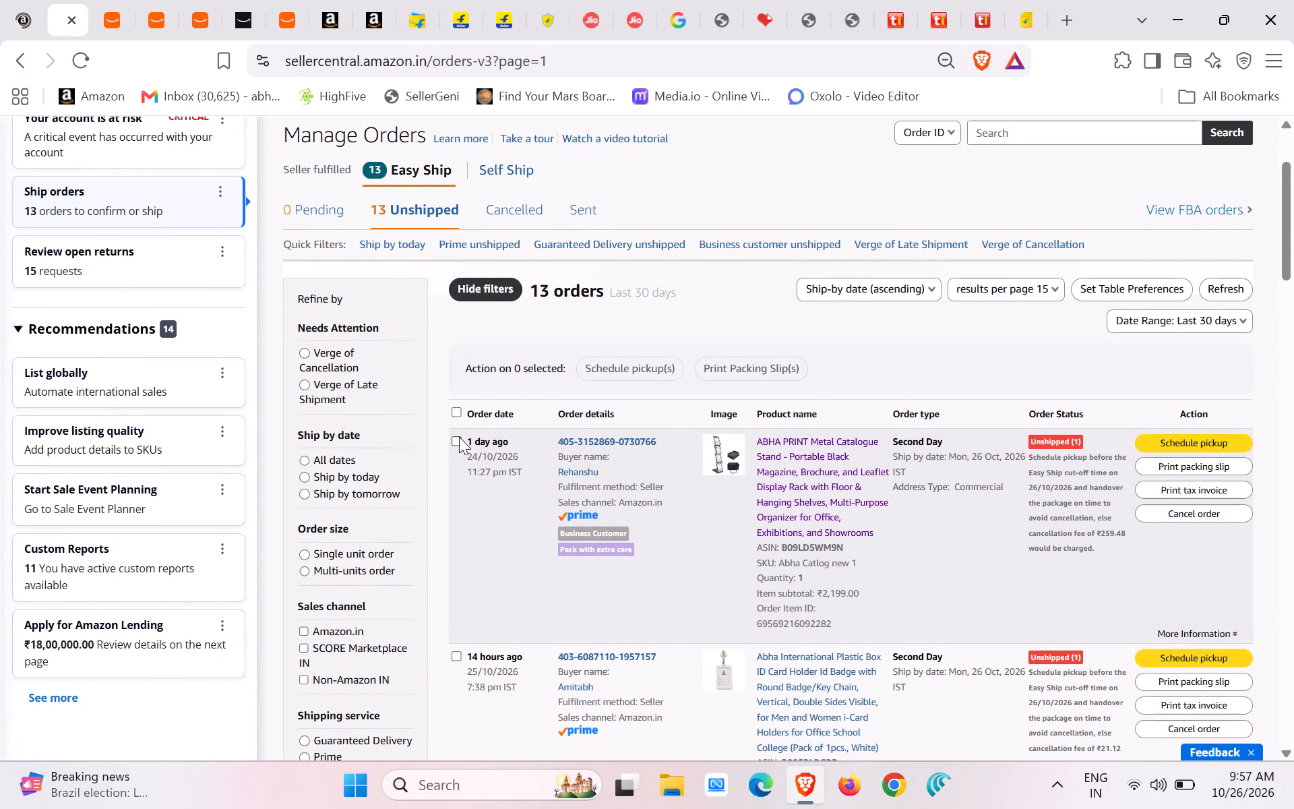
click(453, 415)
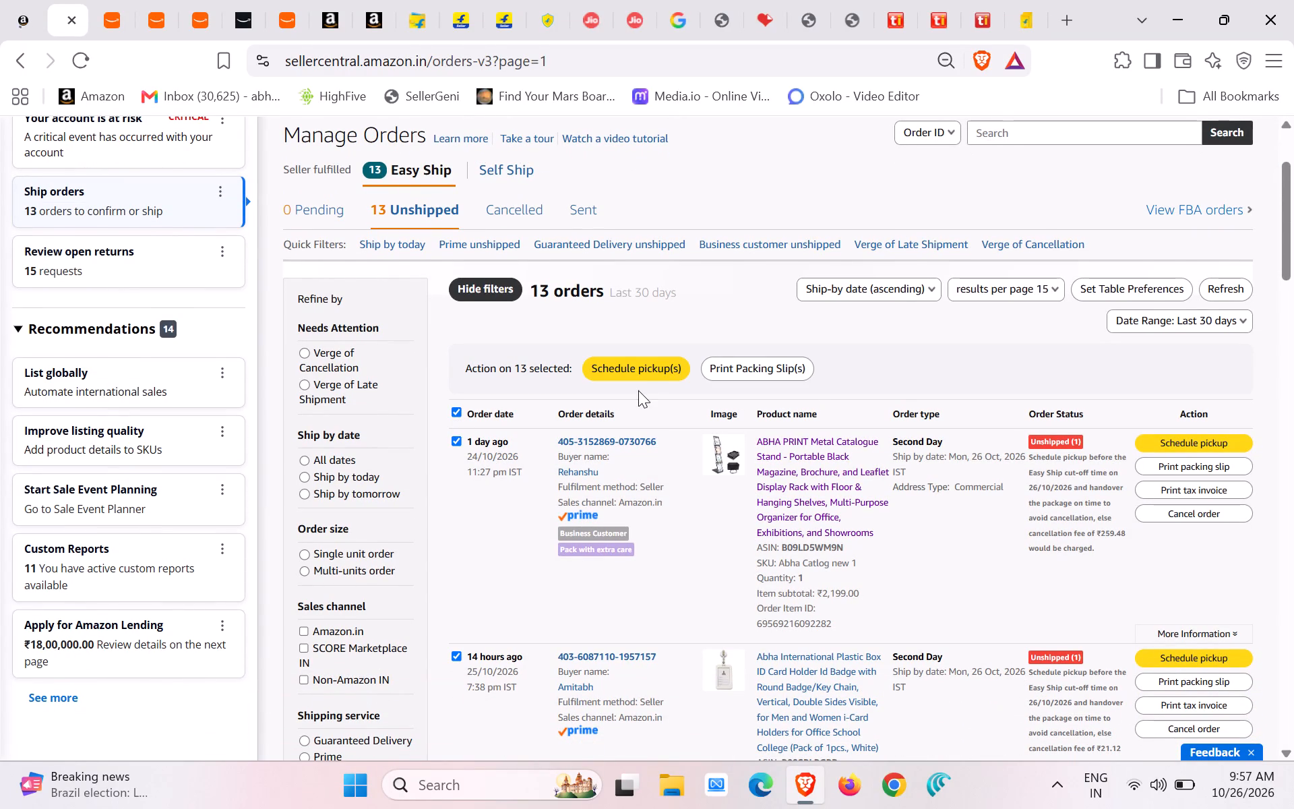
click(636, 376)
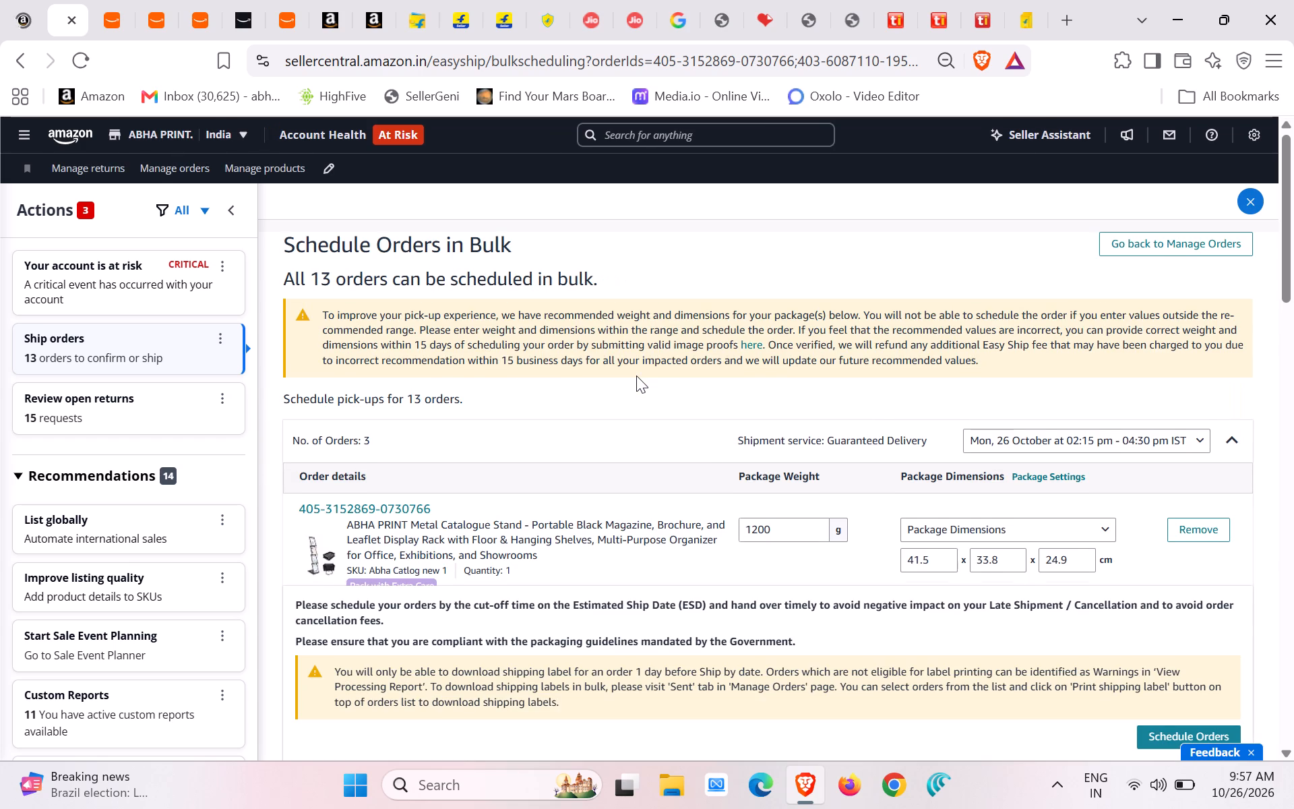
Set the pickup slot of the Standard shipment group for Tuesday, 27 October to 02:15 pm - 04:30 pm.
scroll(1058, 475, down, 3)
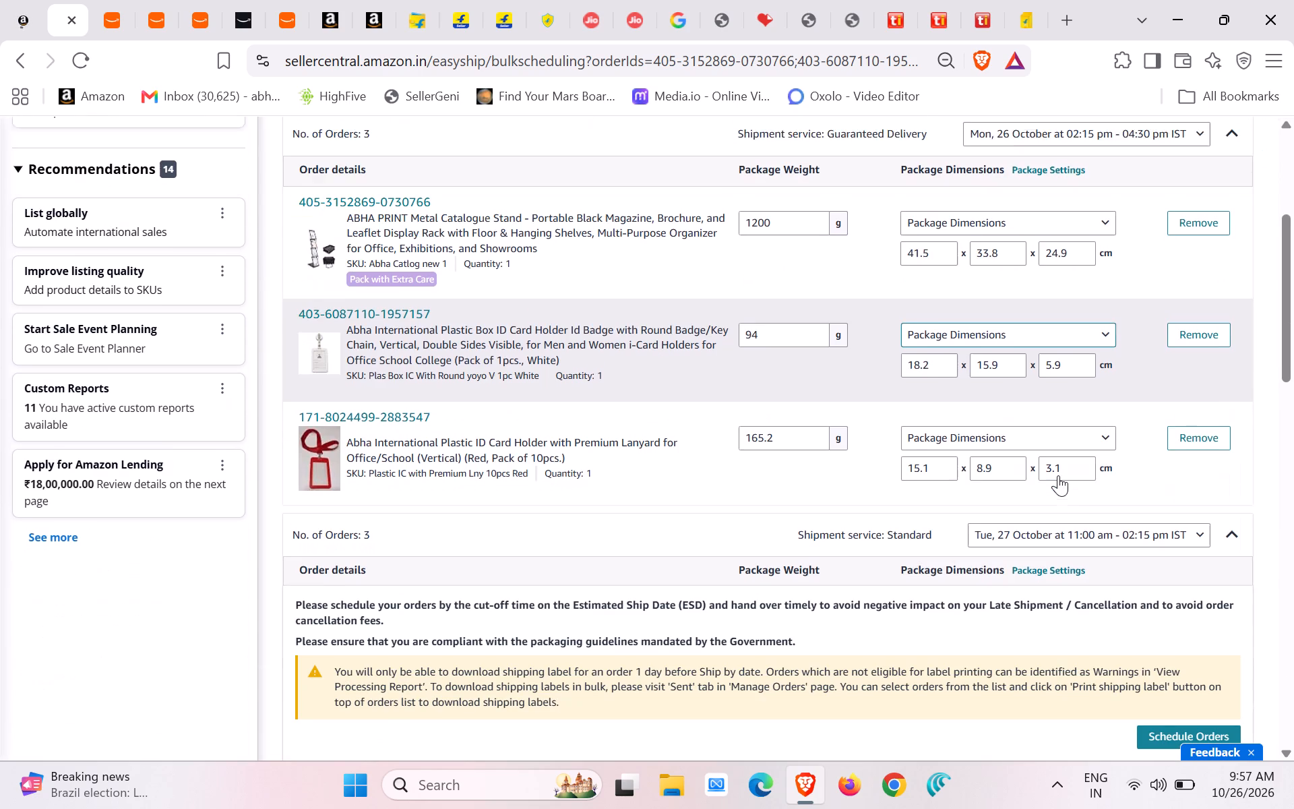
click(1044, 520)
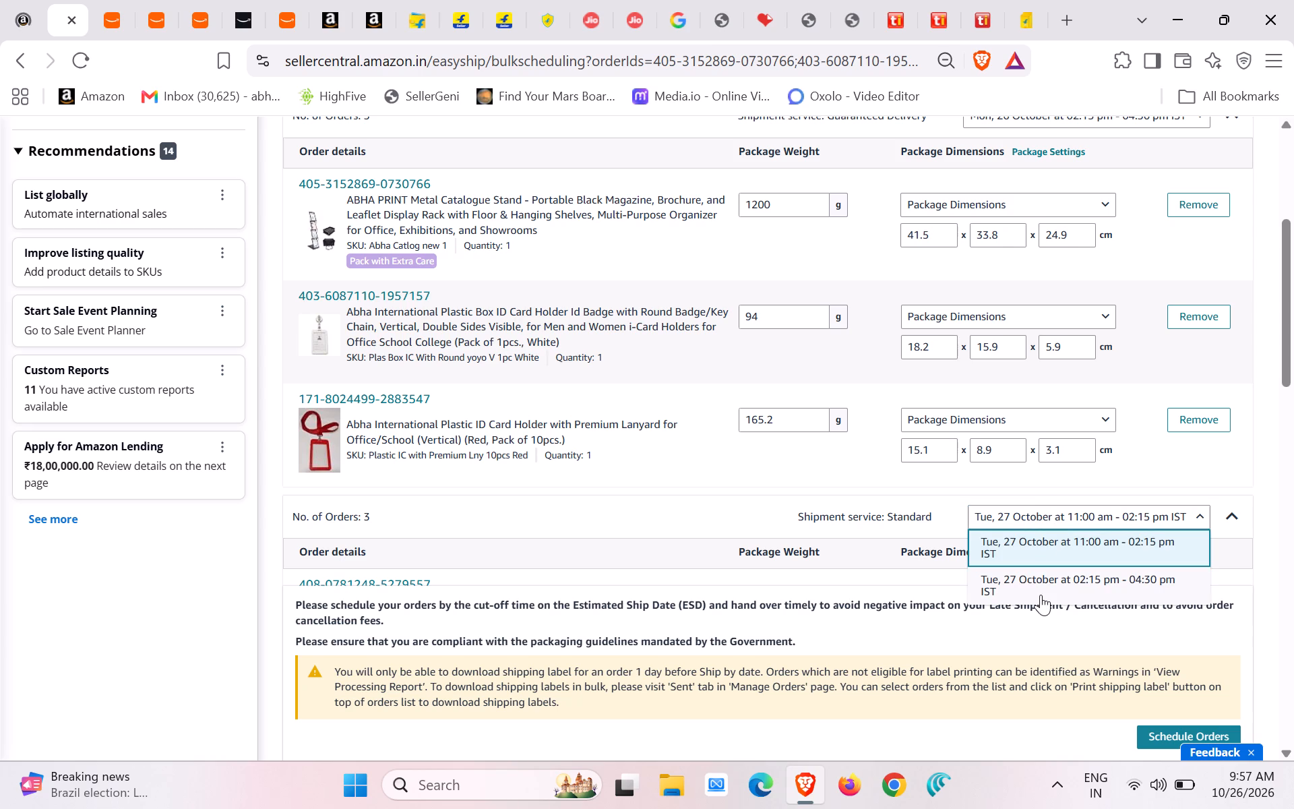
click(1042, 591)
Check the 27 October Guaranteed Delivery slot options and set the 28 October Standard group's pickup slot to 02:15 pm - 04:30 pm.
scroll(1042, 591, down, 2)
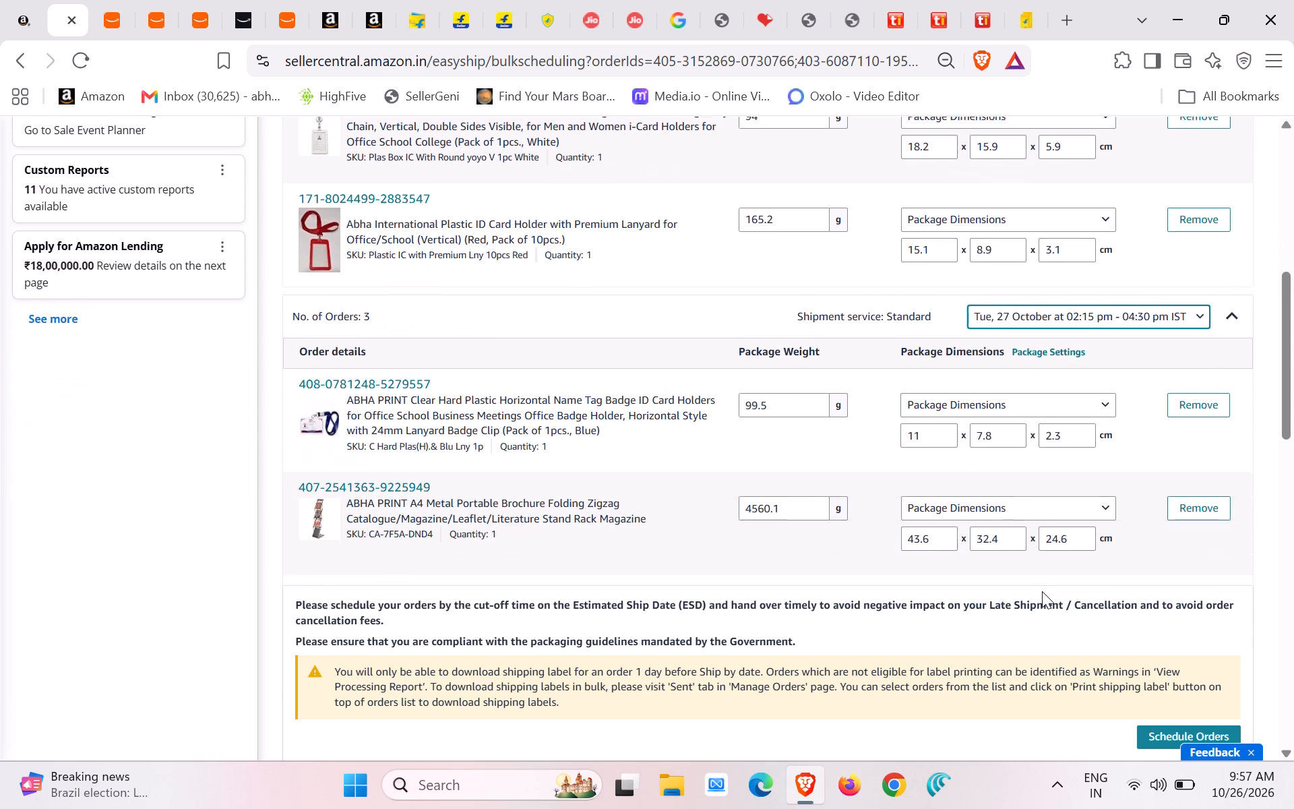
scroll(1042, 591, down, 2)
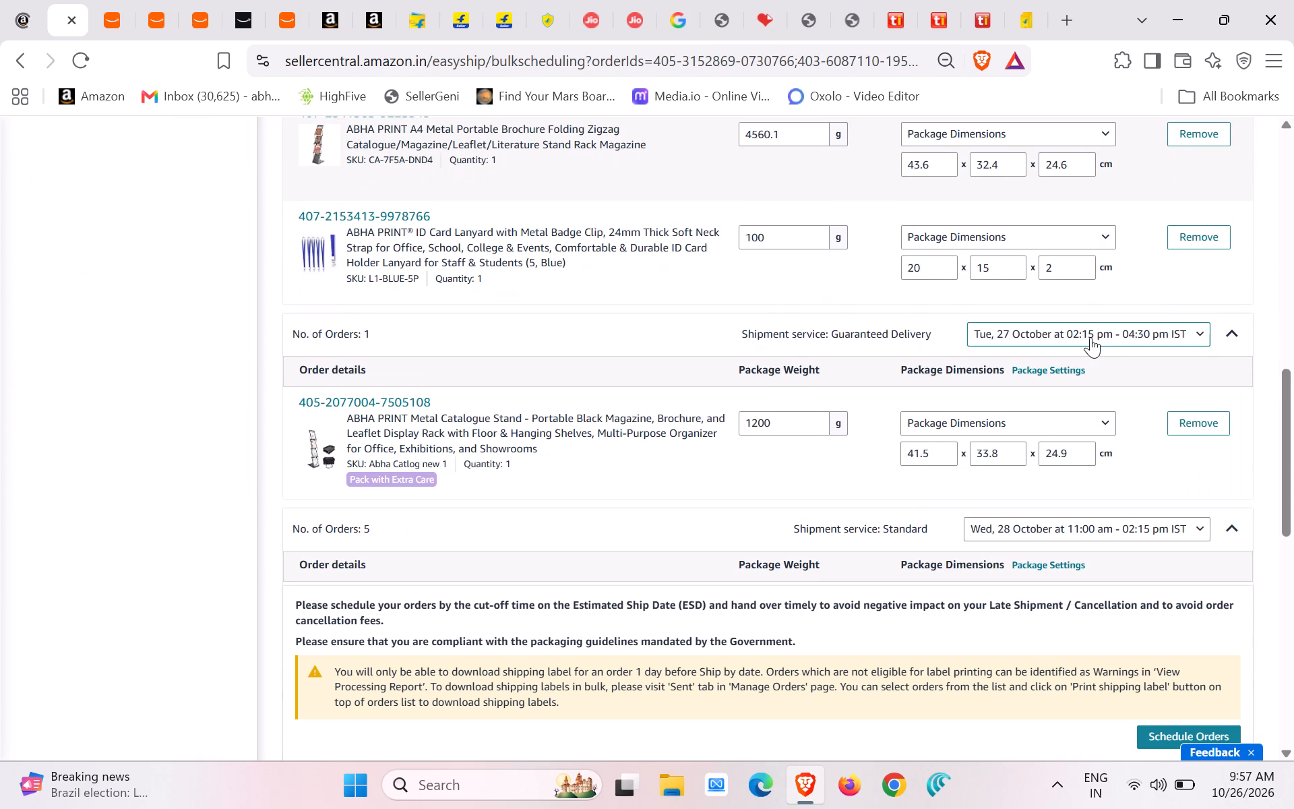
click(1090, 337)
scroll(1113, 457, down, 1)
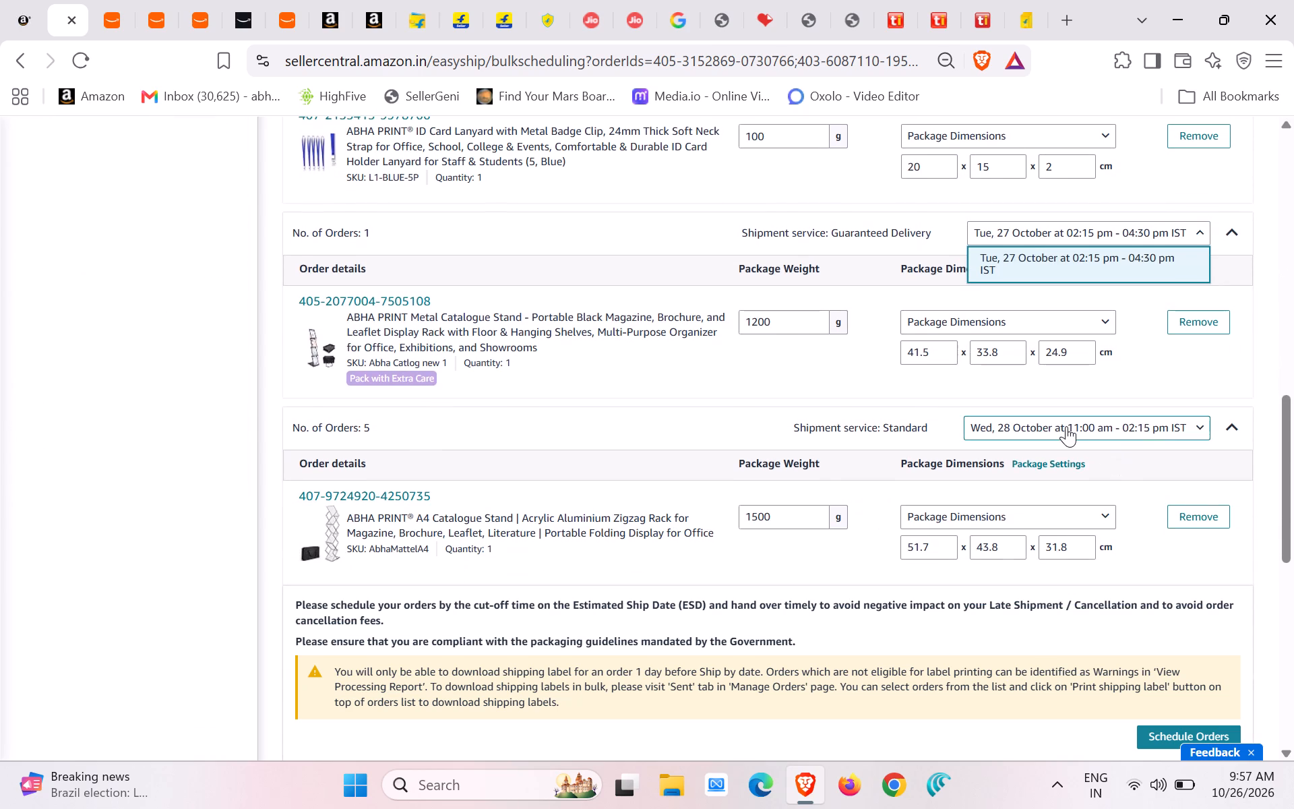
click(1066, 426)
click(1068, 496)
Set the pickup slot of the Standard shipment group for Friday, 30 October to 02:15 pm - 04:30 pm.
scroll(1068, 496, down, 1)
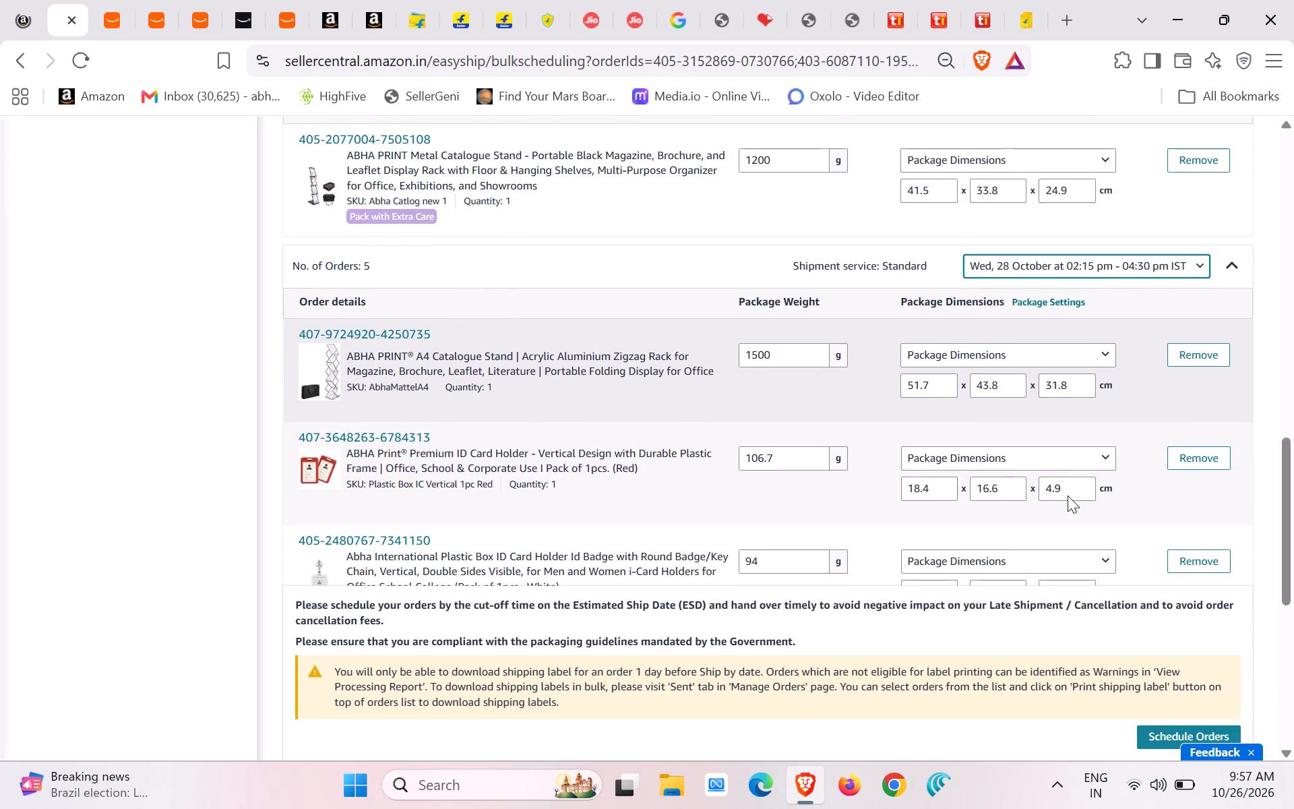
scroll(1068, 496, down, 3)
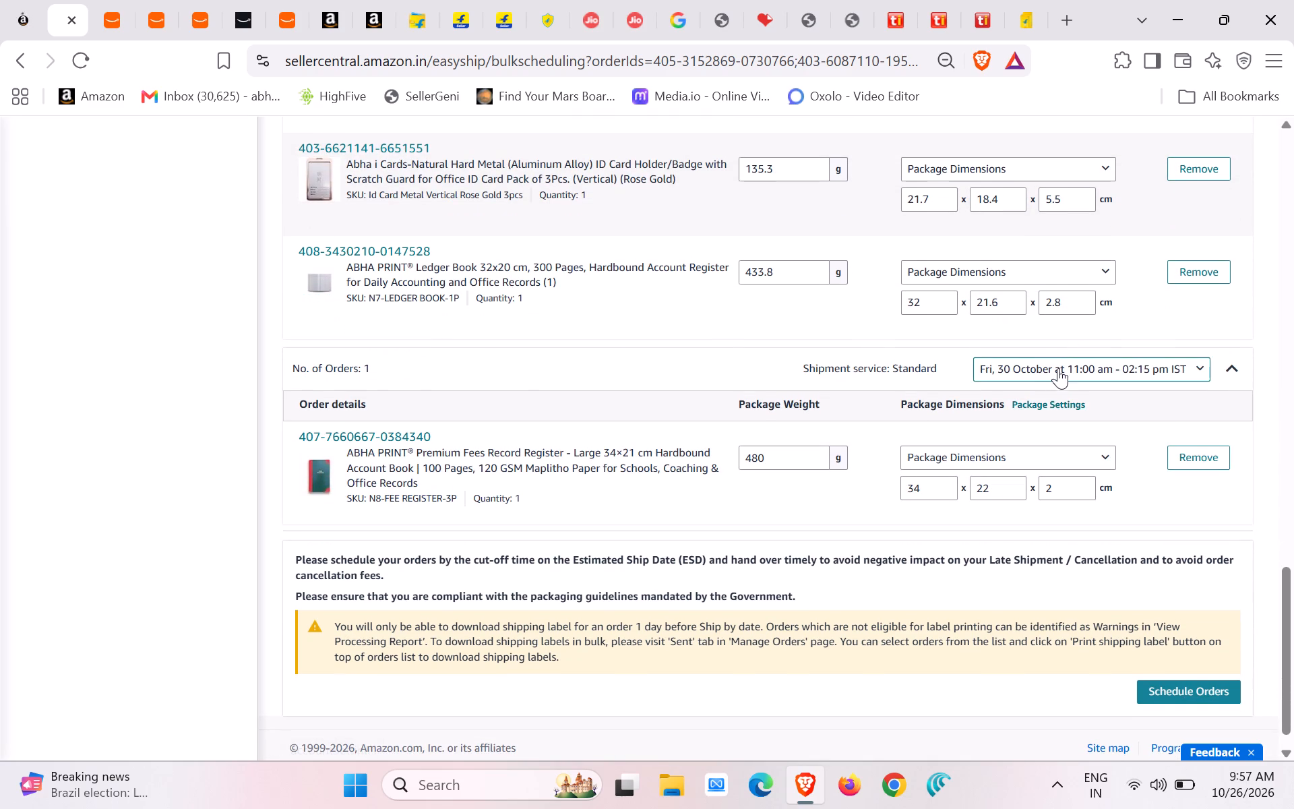
click(1057, 367)
click(1058, 438)
Schedule the ABHA PRINT orders in bulk and check the submitted batch in the file status history.
scroll(1058, 438, down, 1)
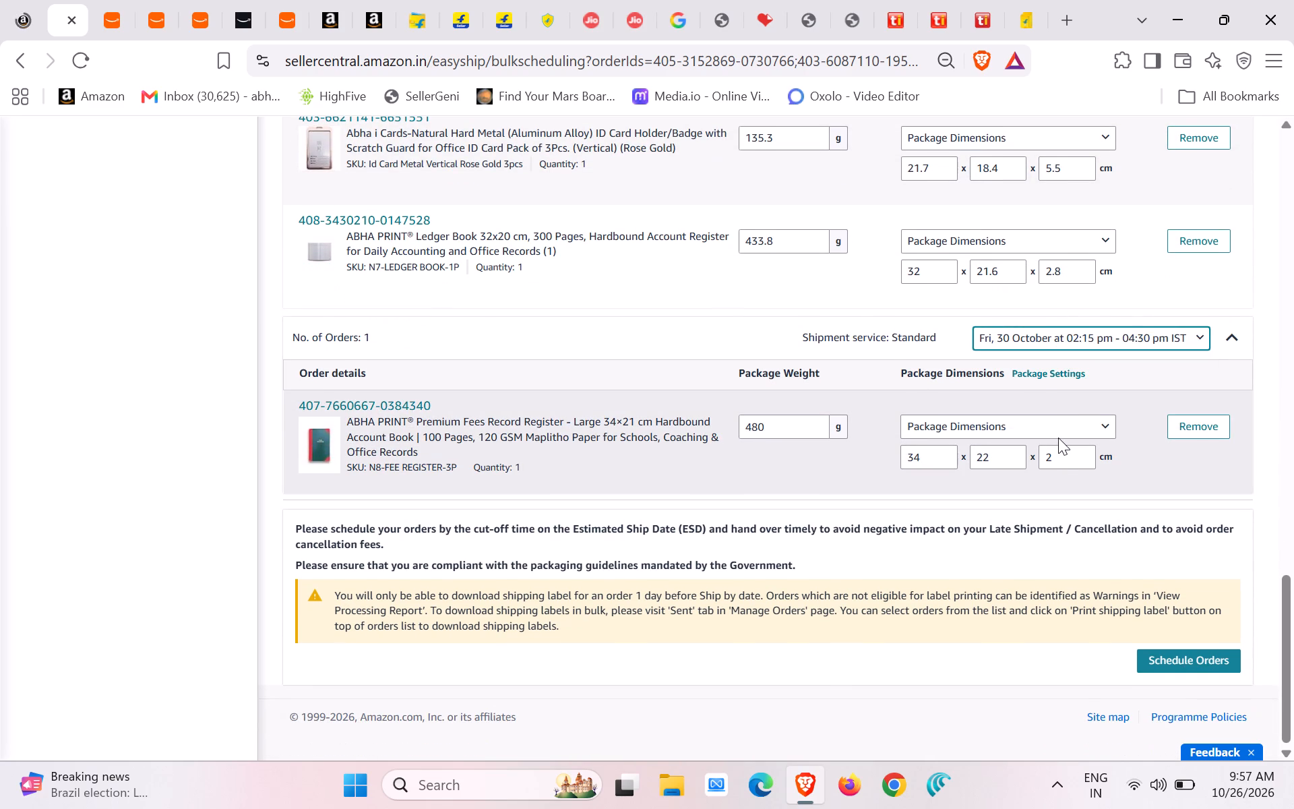
scroll(1058, 438, down, 1)
click(1193, 667)
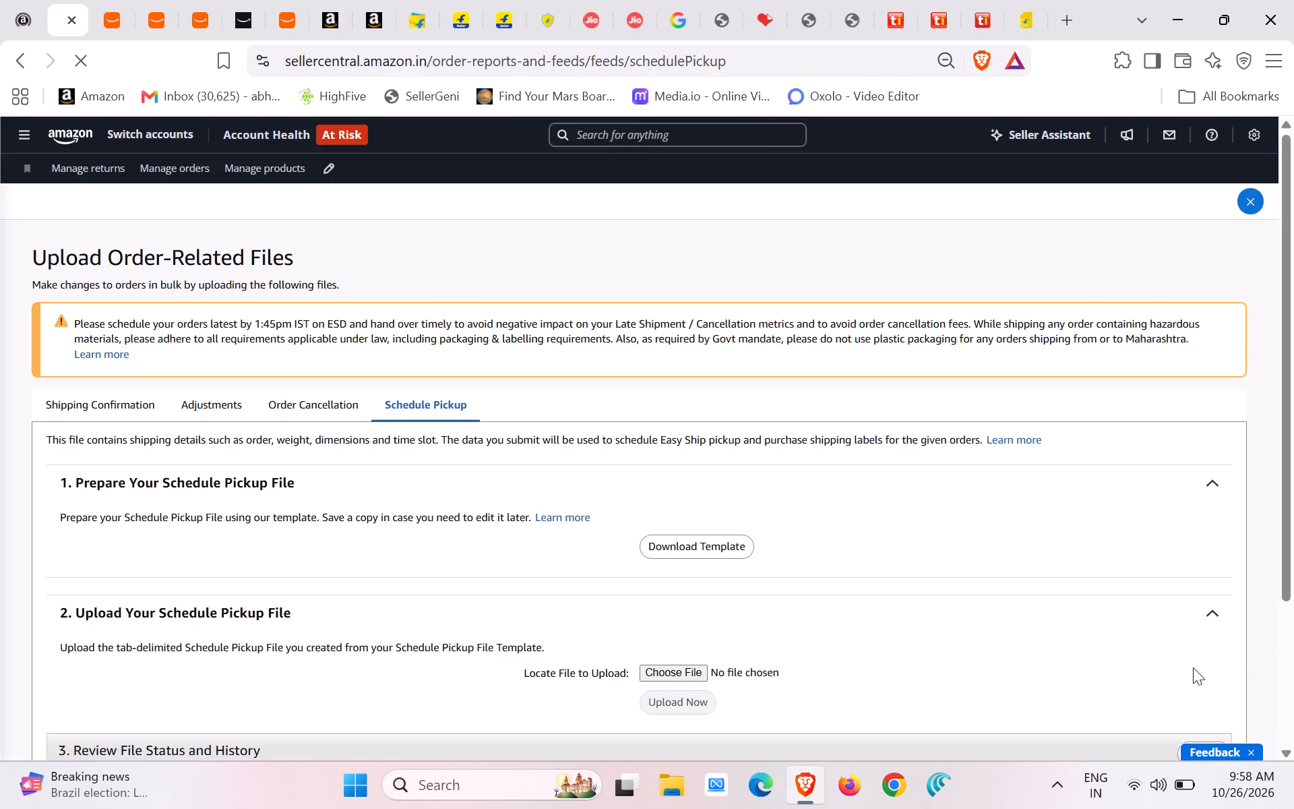
scroll(977, 670, down, 2)
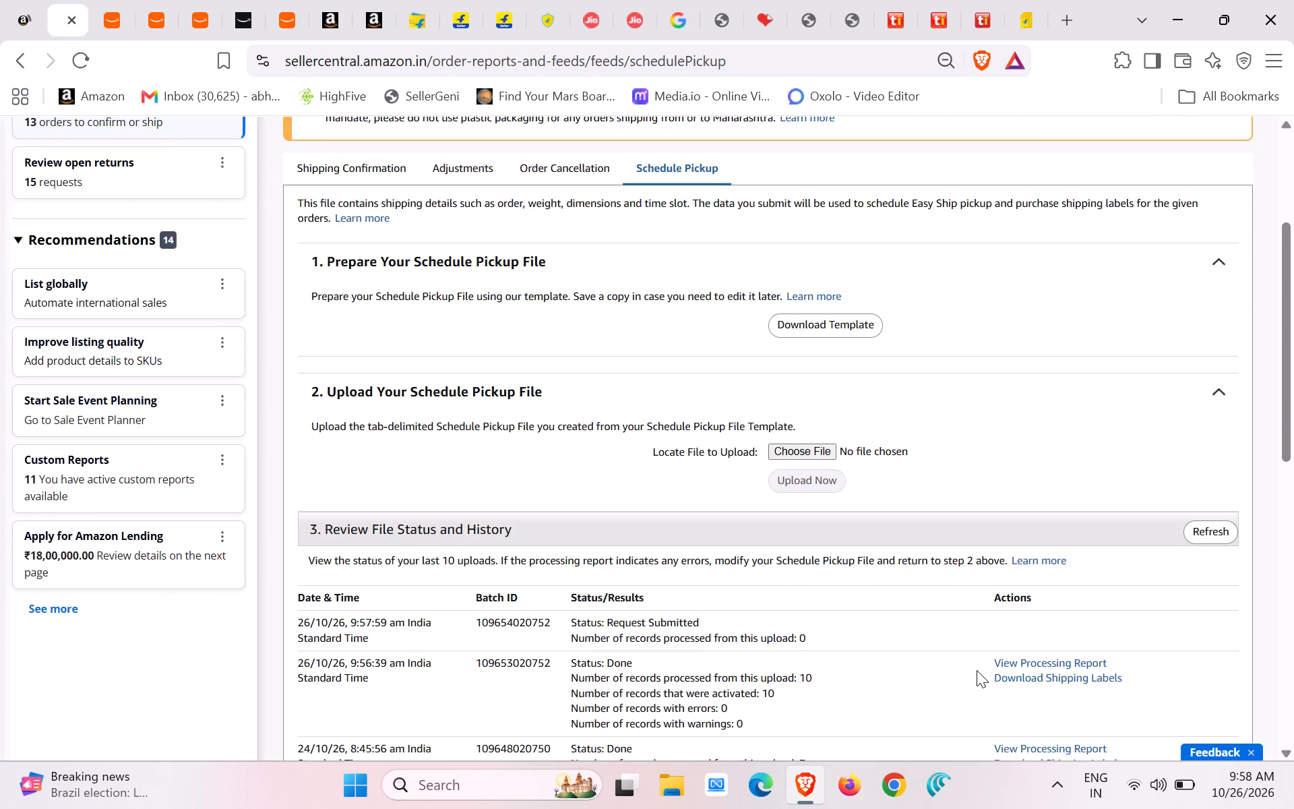
scroll(977, 670, up, 1)
Switch to Firefox, maximize its window and open the PAPPER VALLEY account's unshipped Easy Ship orders.
click(852, 784)
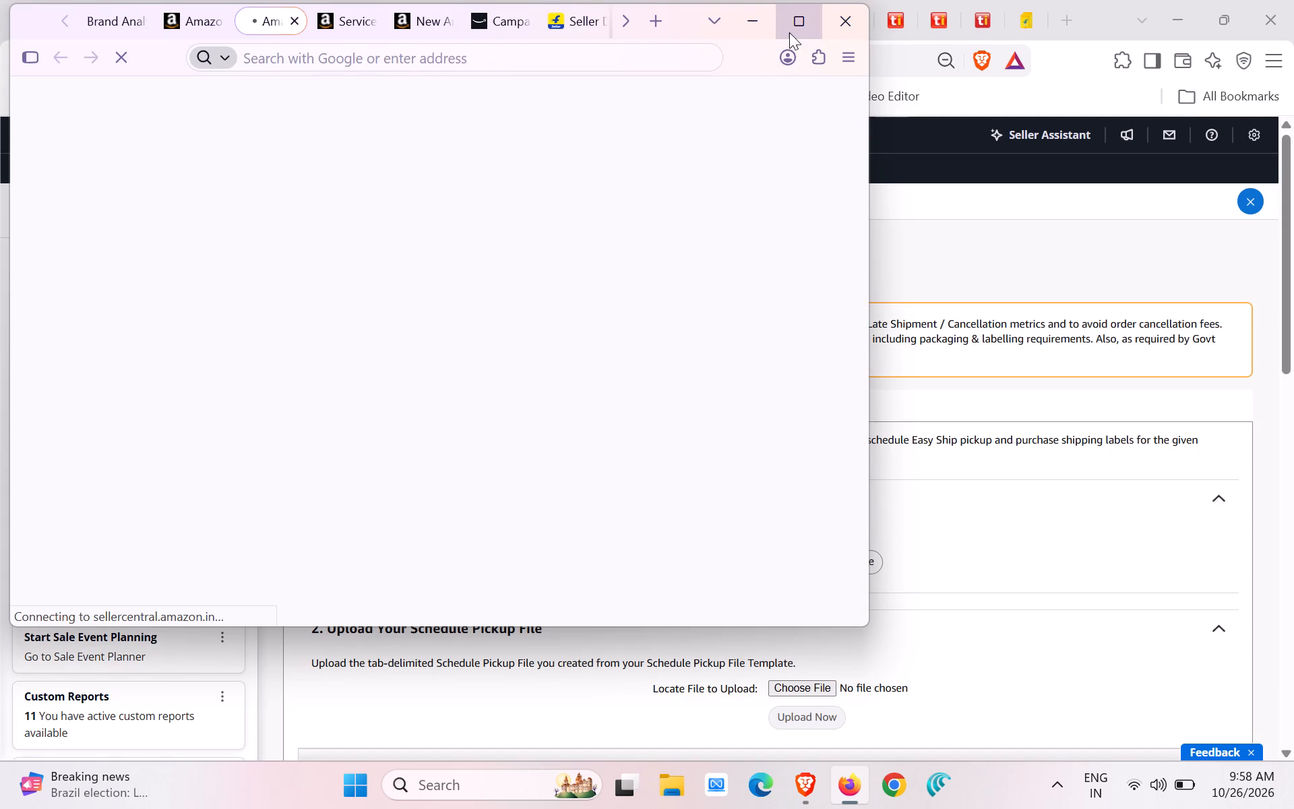
click(789, 30)
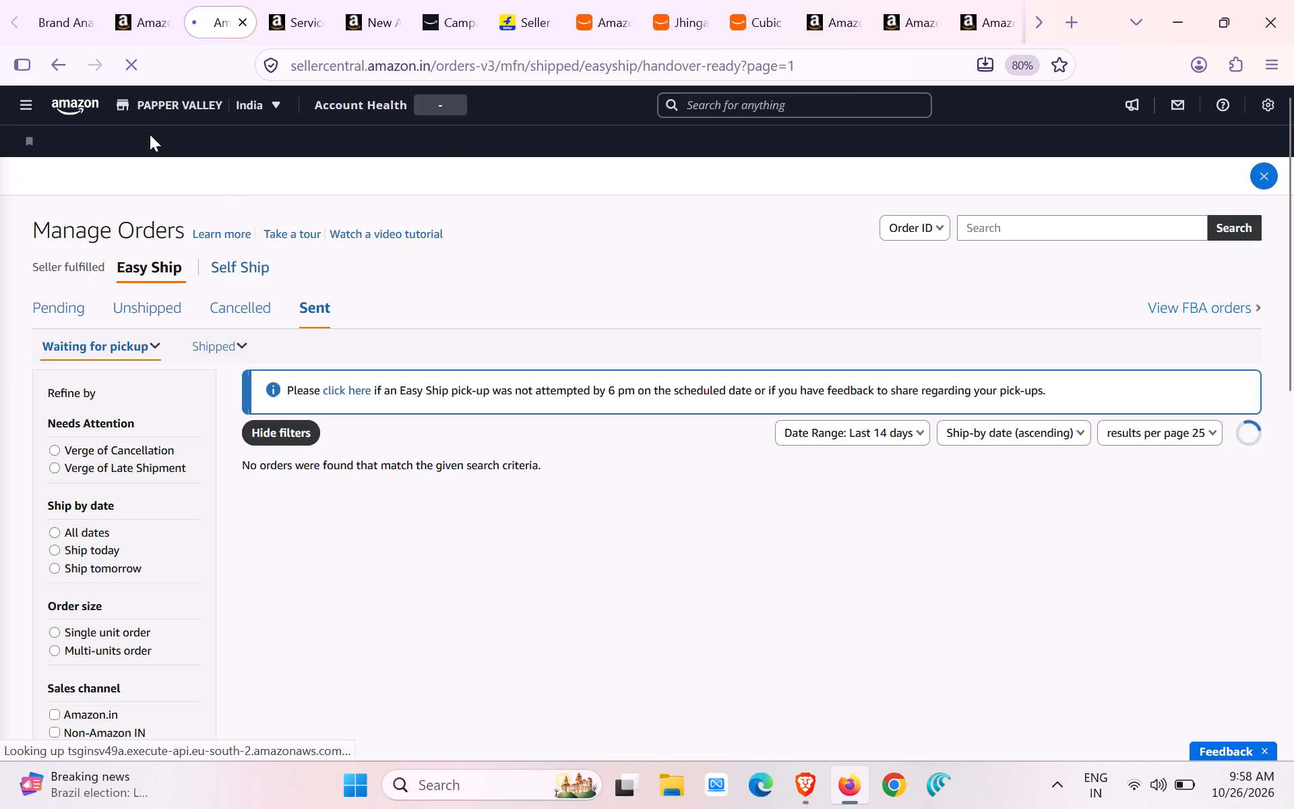
click(12, 102)
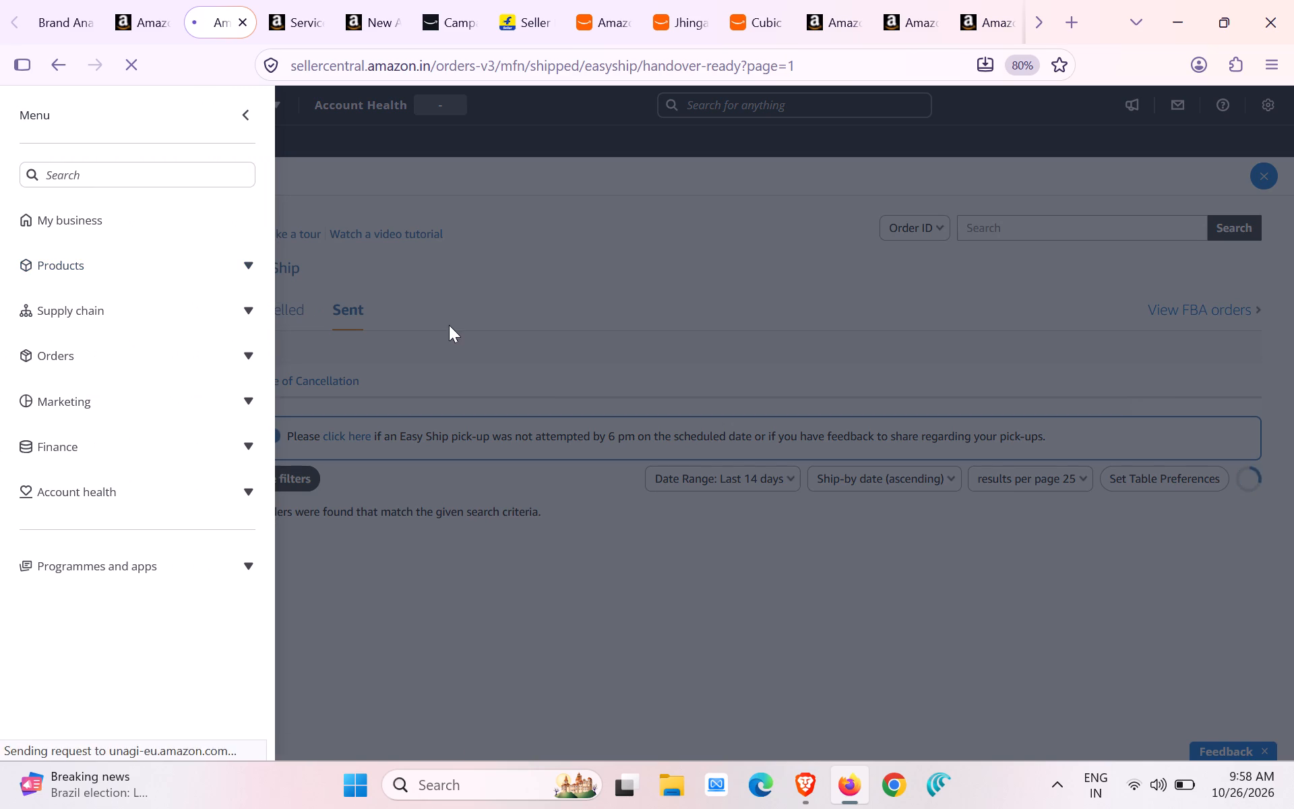
click(550, 237)
scroll(550, 237, down, 2)
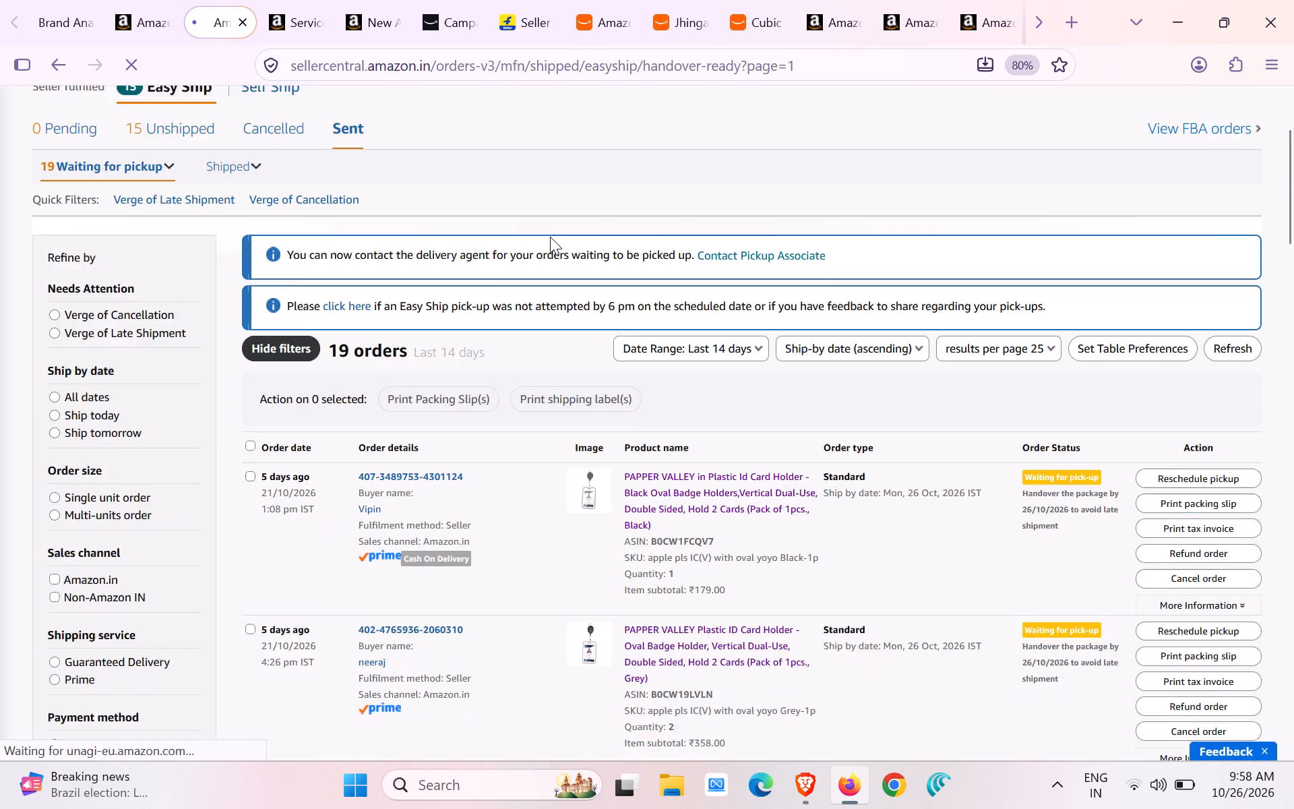
scroll(550, 237, down, 2)
scroll(550, 237, up, 4)
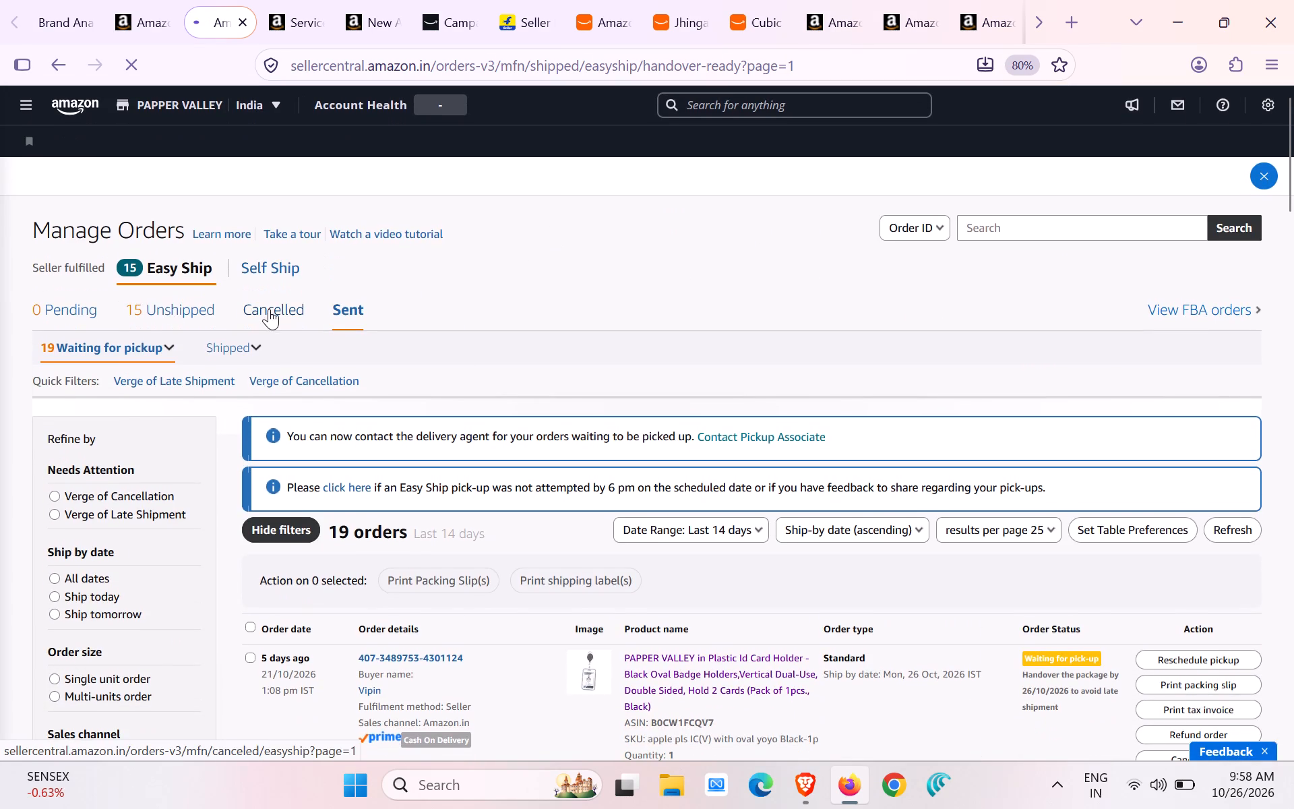
click(168, 304)
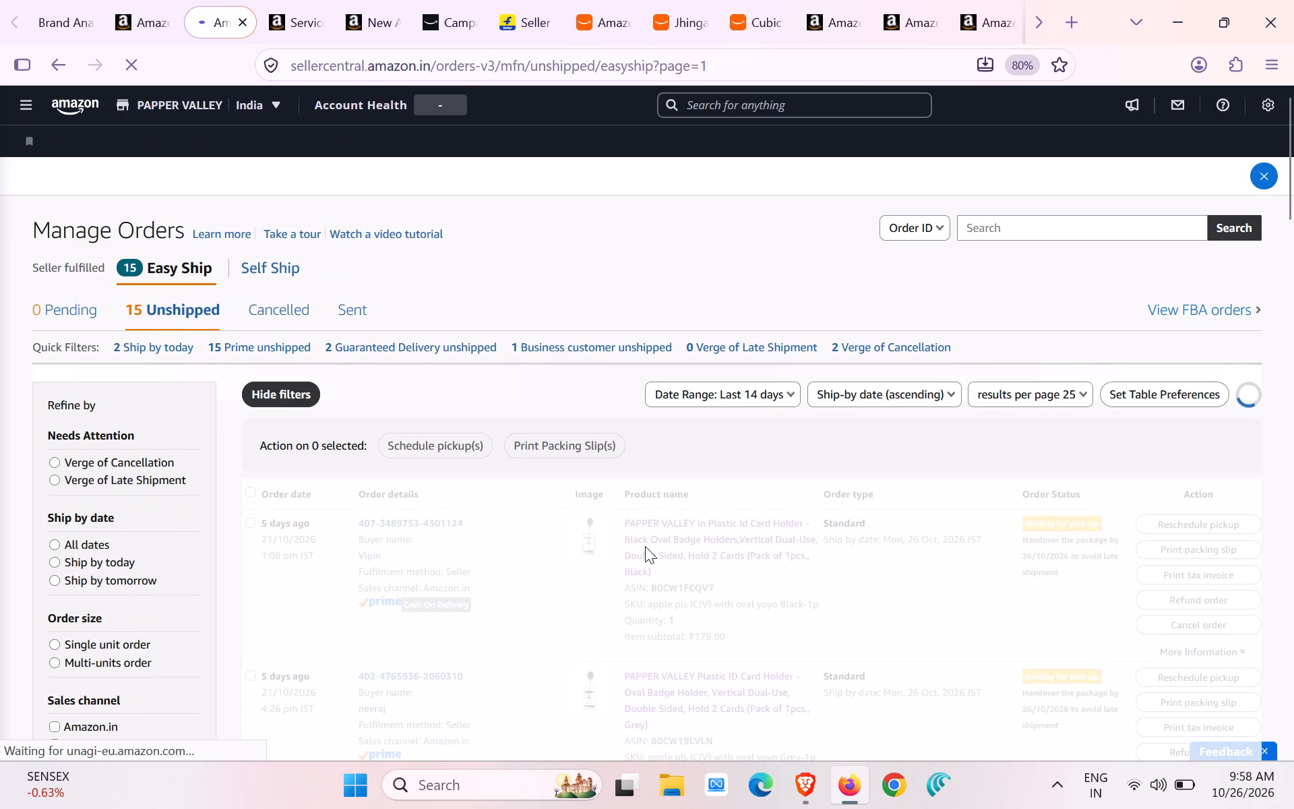
Review the PAPPER VALLEY unshipped orders, select them all and start scheduling their pickups in bulk.
scroll(645, 546, down, 4)
scroll(645, 546, up, 2)
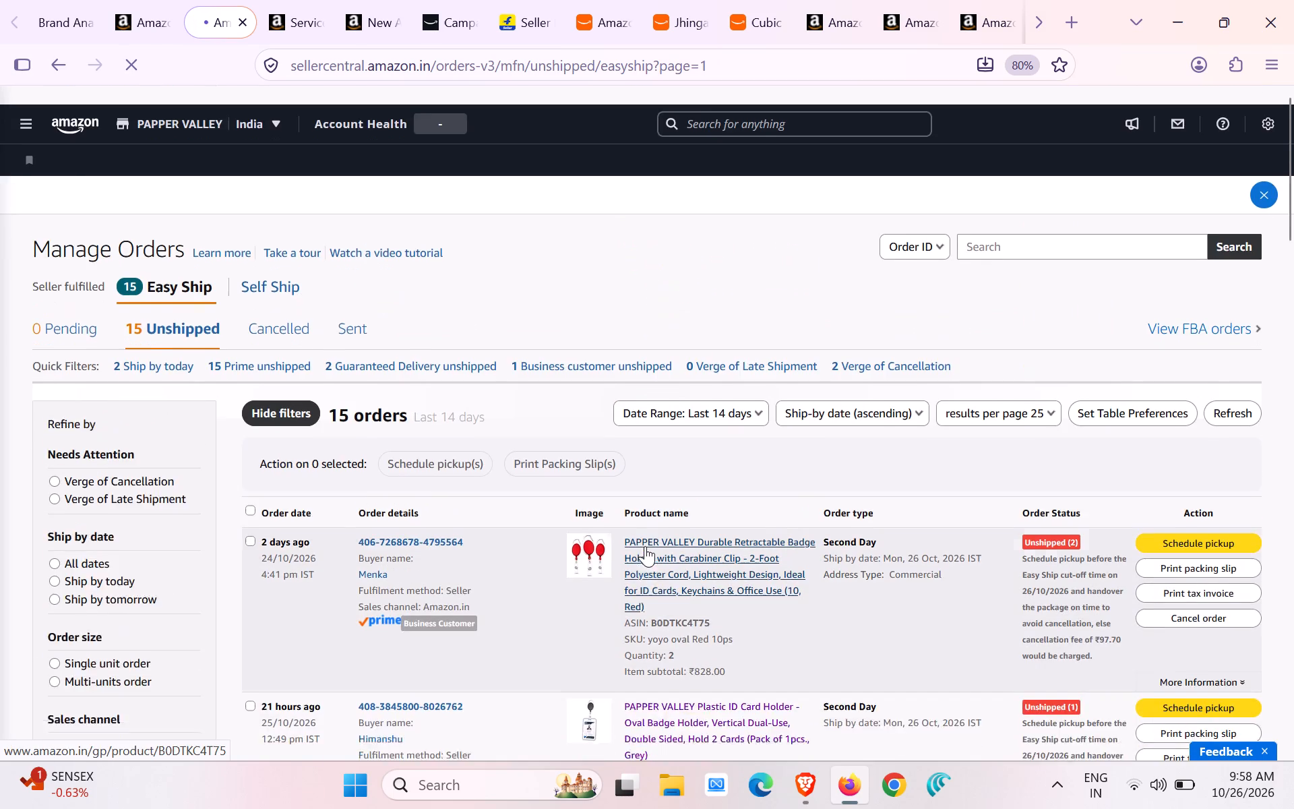
scroll(645, 546, down, 2)
scroll(645, 546, up, 1)
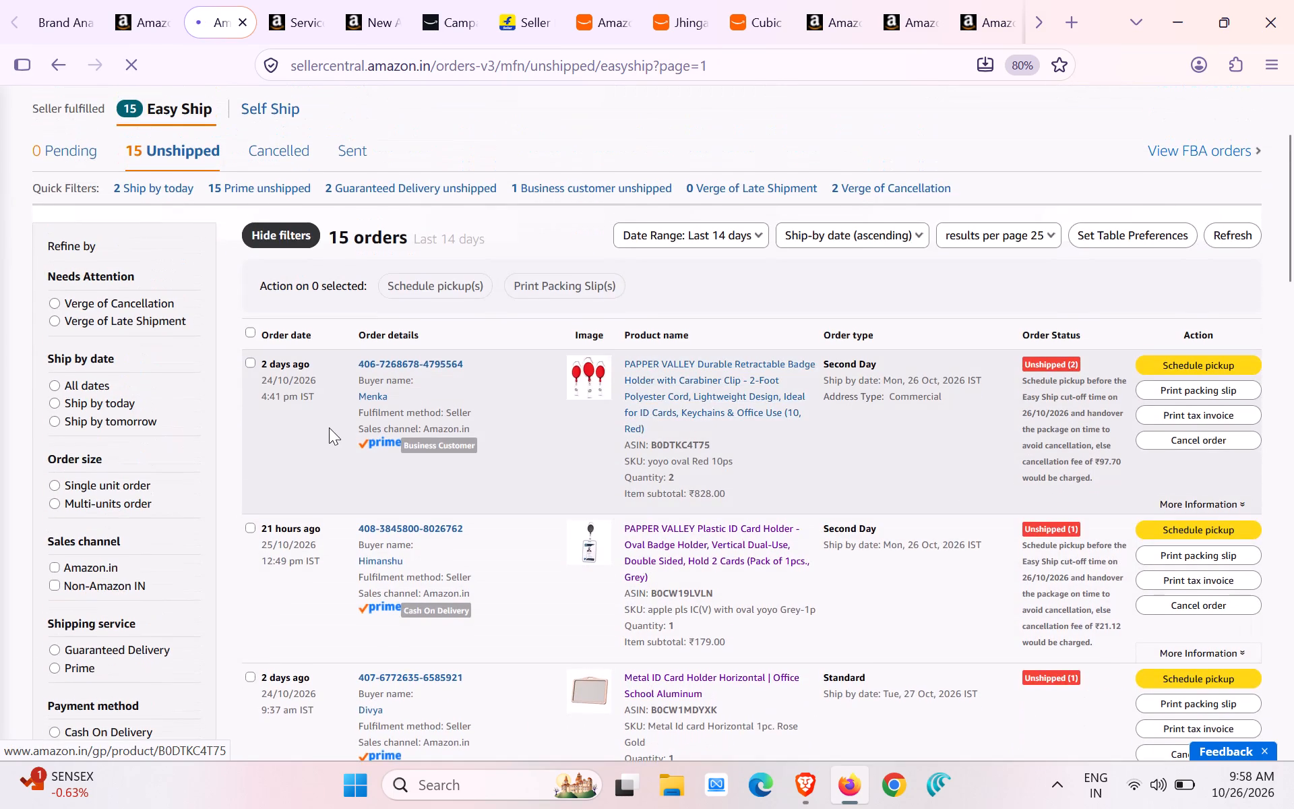
click(250, 330)
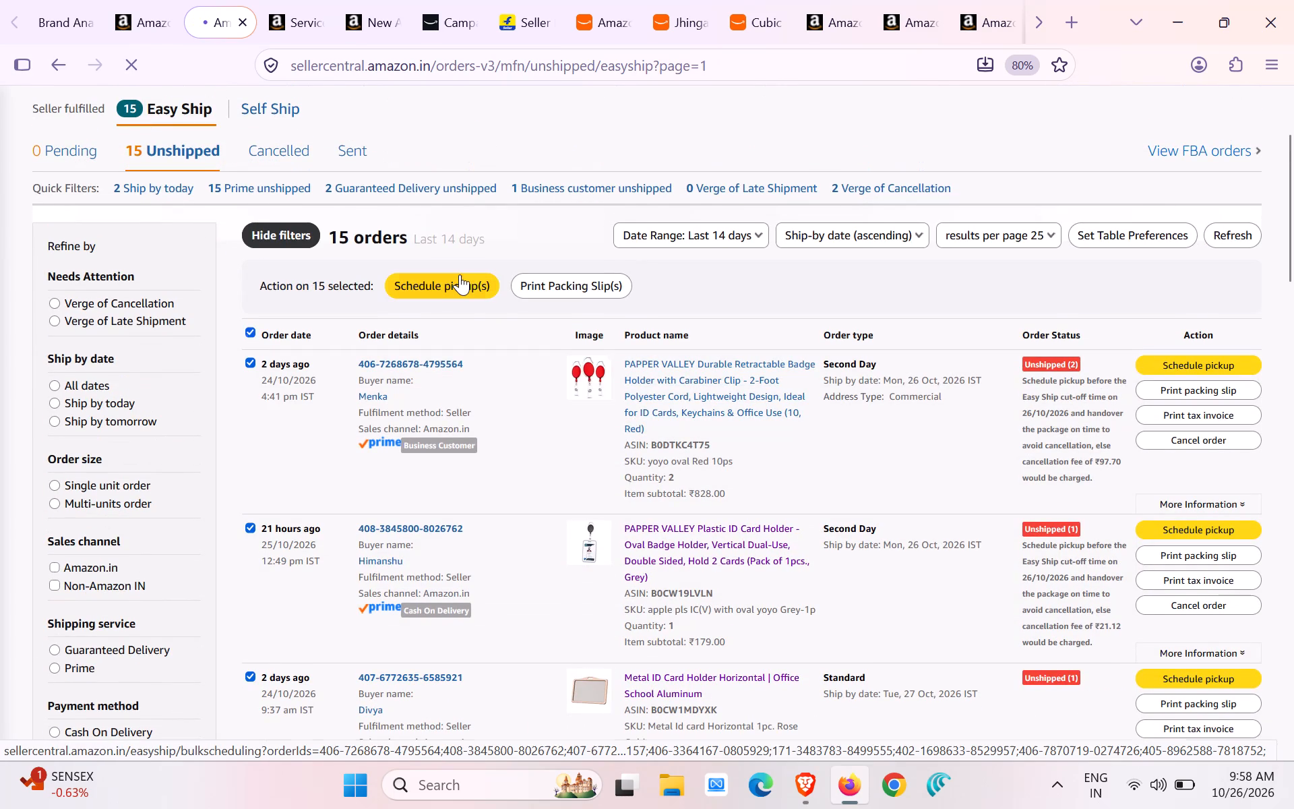
click(460, 276)
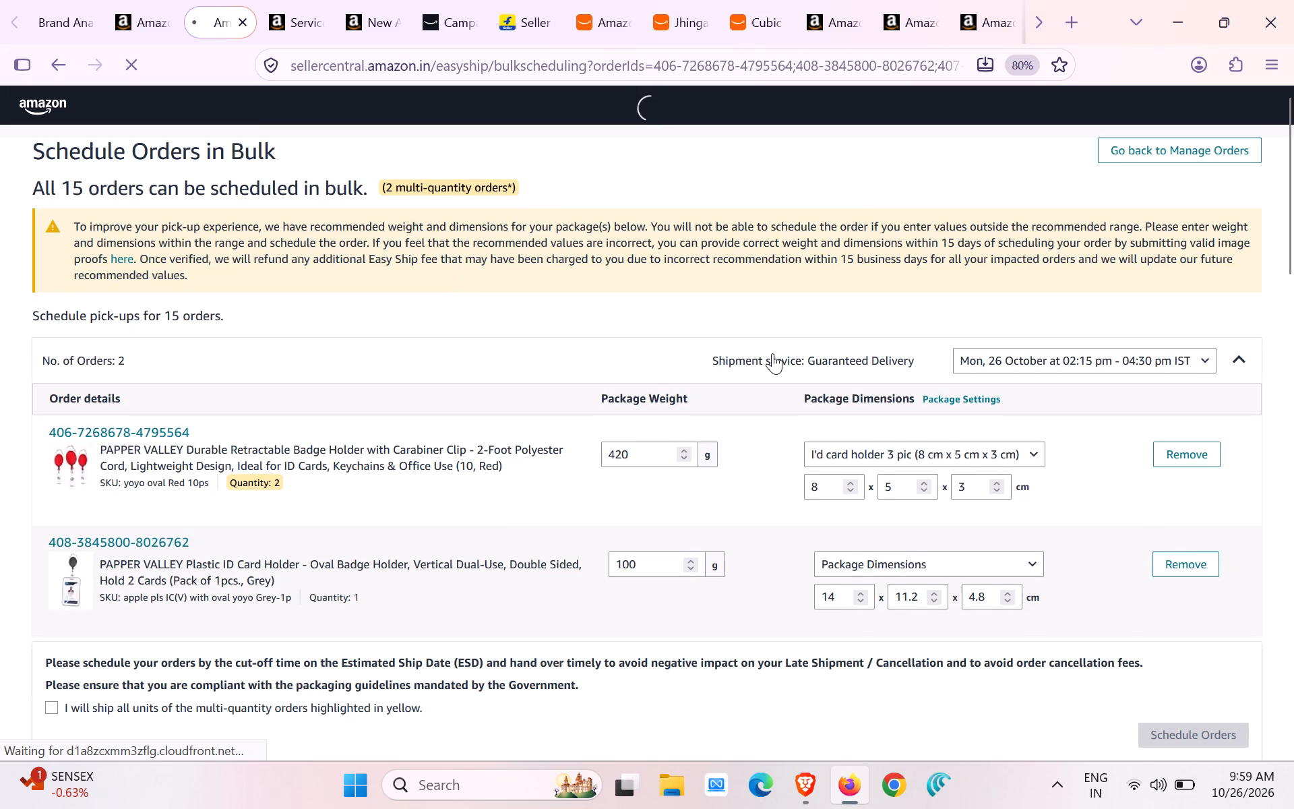
Check the 26 October slot options and set the 27 October Standard group's pickup slot to 02:15 pm - 04:30 pm.
click(1064, 363)
scroll(1078, 448, down, 2)
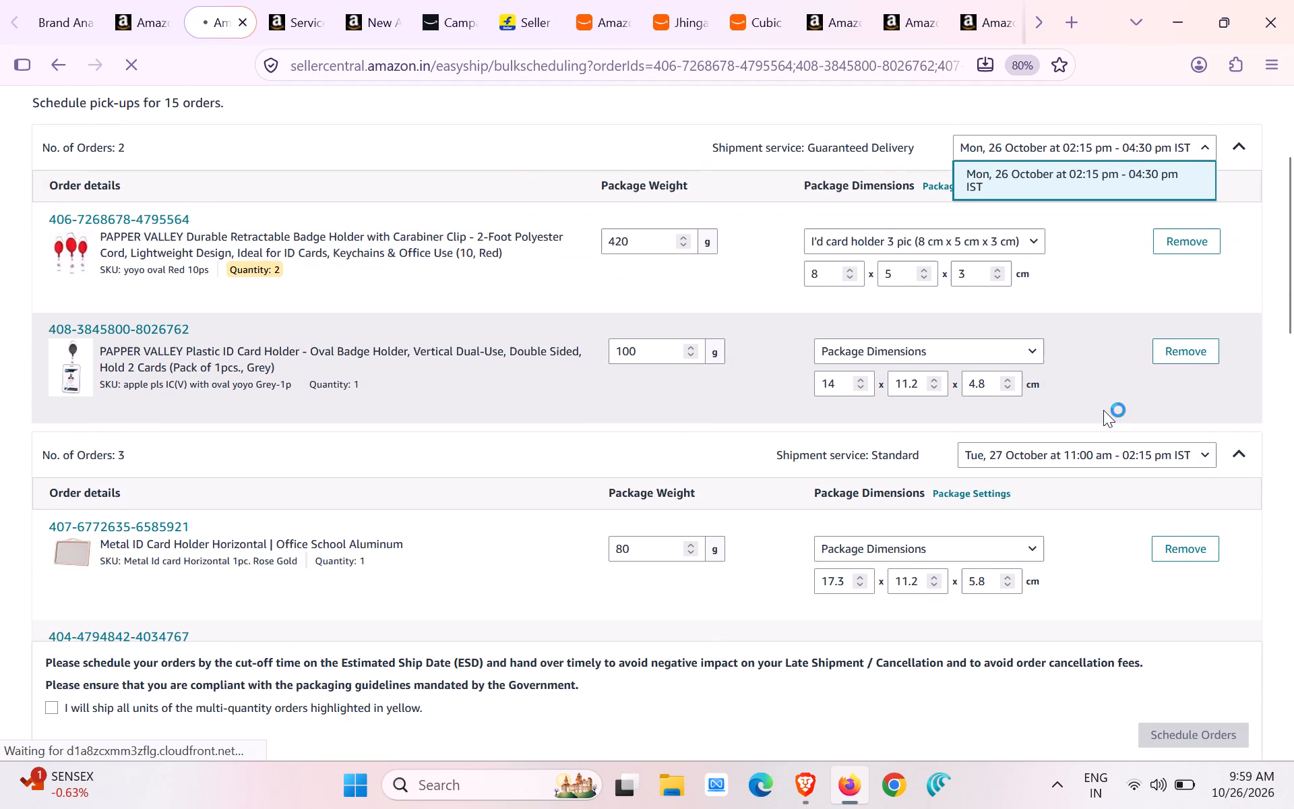
click(1072, 429)
click(1062, 519)
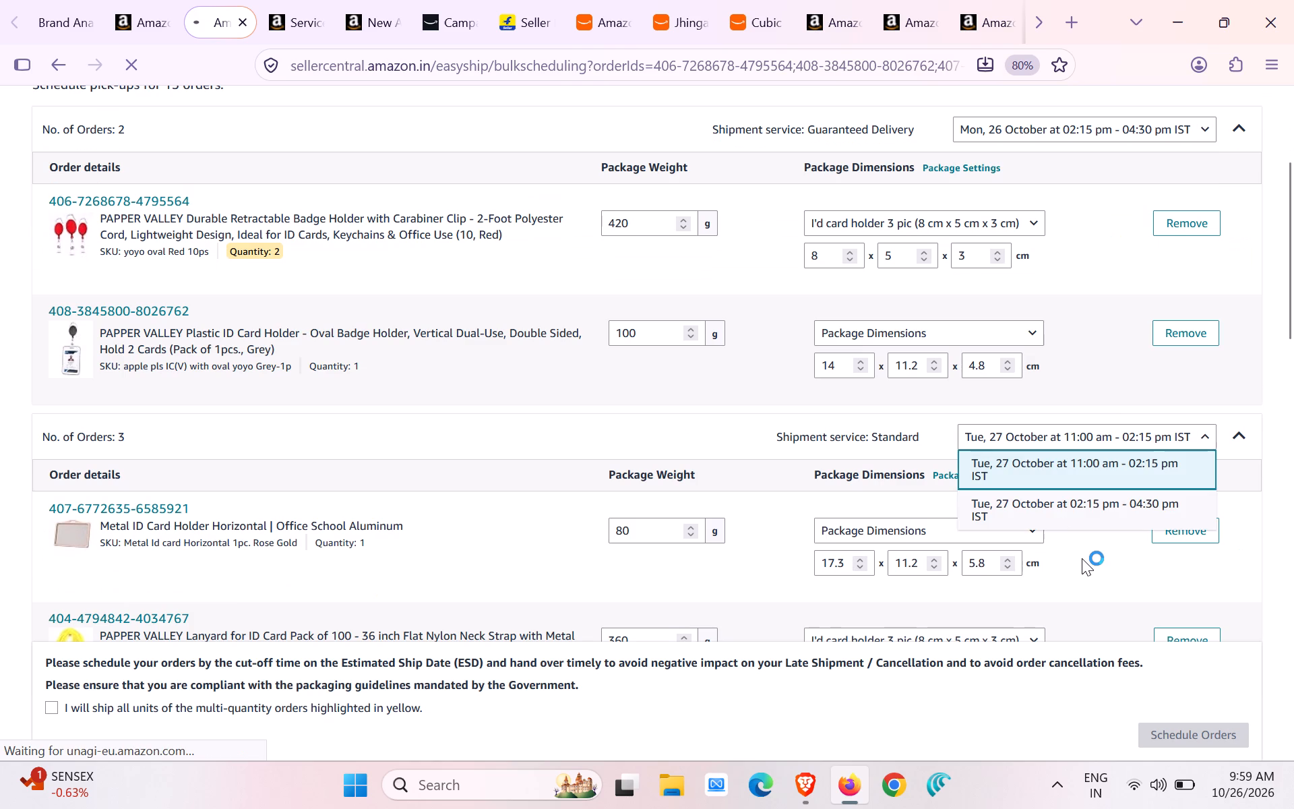
Set the pickup slot of the Standard shipment group for Wednesday, 28 October to 02:15 pm - 04:30 pm.
scroll(1062, 519, down, 4)
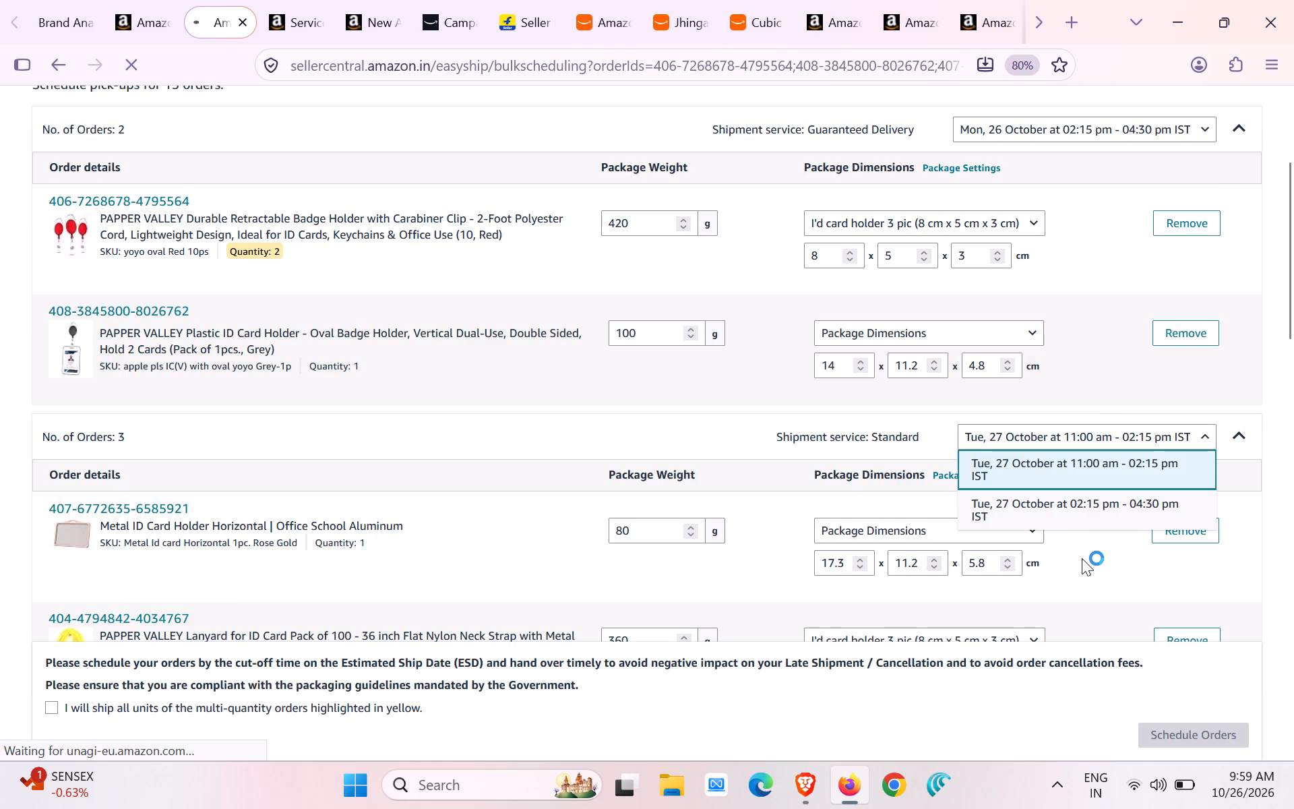
click(1064, 493)
click(1082, 558)
Confirm shipping all units of the multi-quantity orders, schedule the PAPPER VALLEY orders in bulk and check the batch in the file status history.
scroll(1082, 558, down, 9)
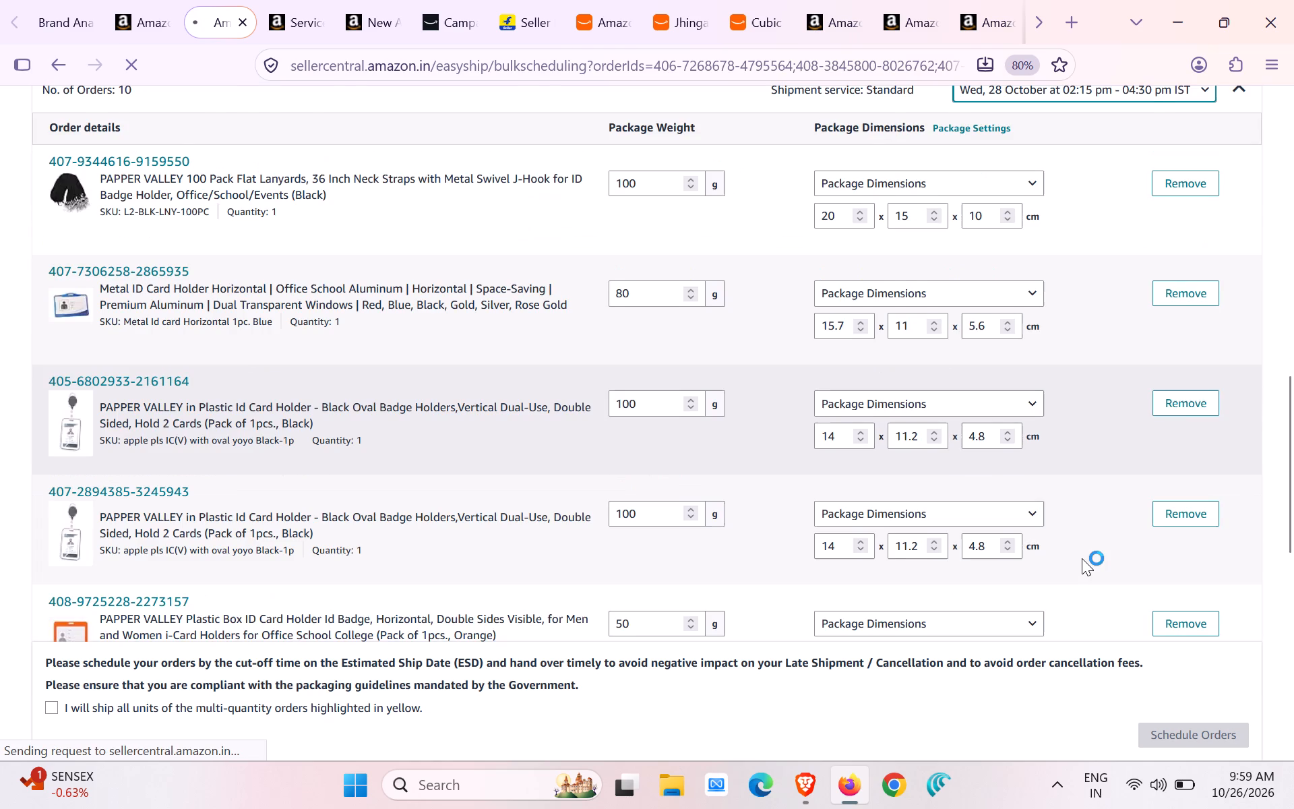
scroll(1082, 558, down, 3)
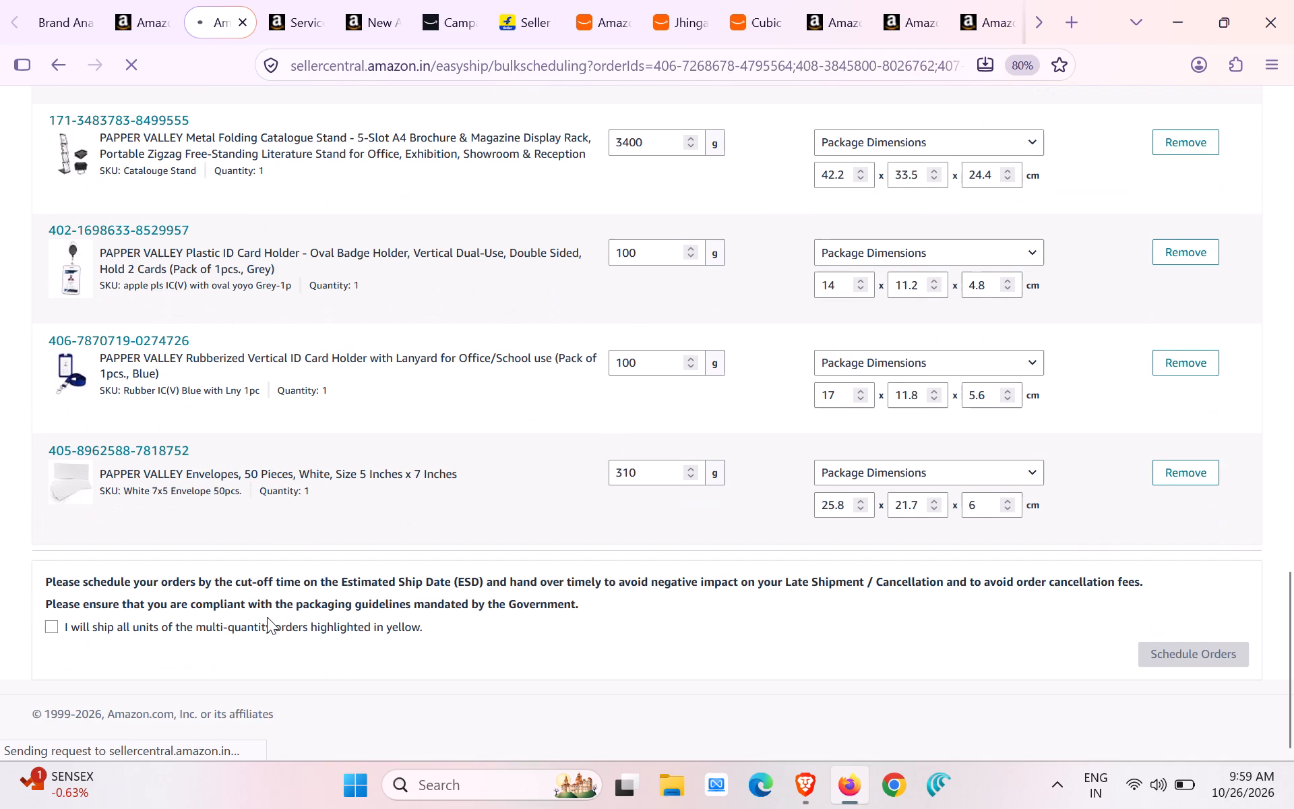
click(49, 625)
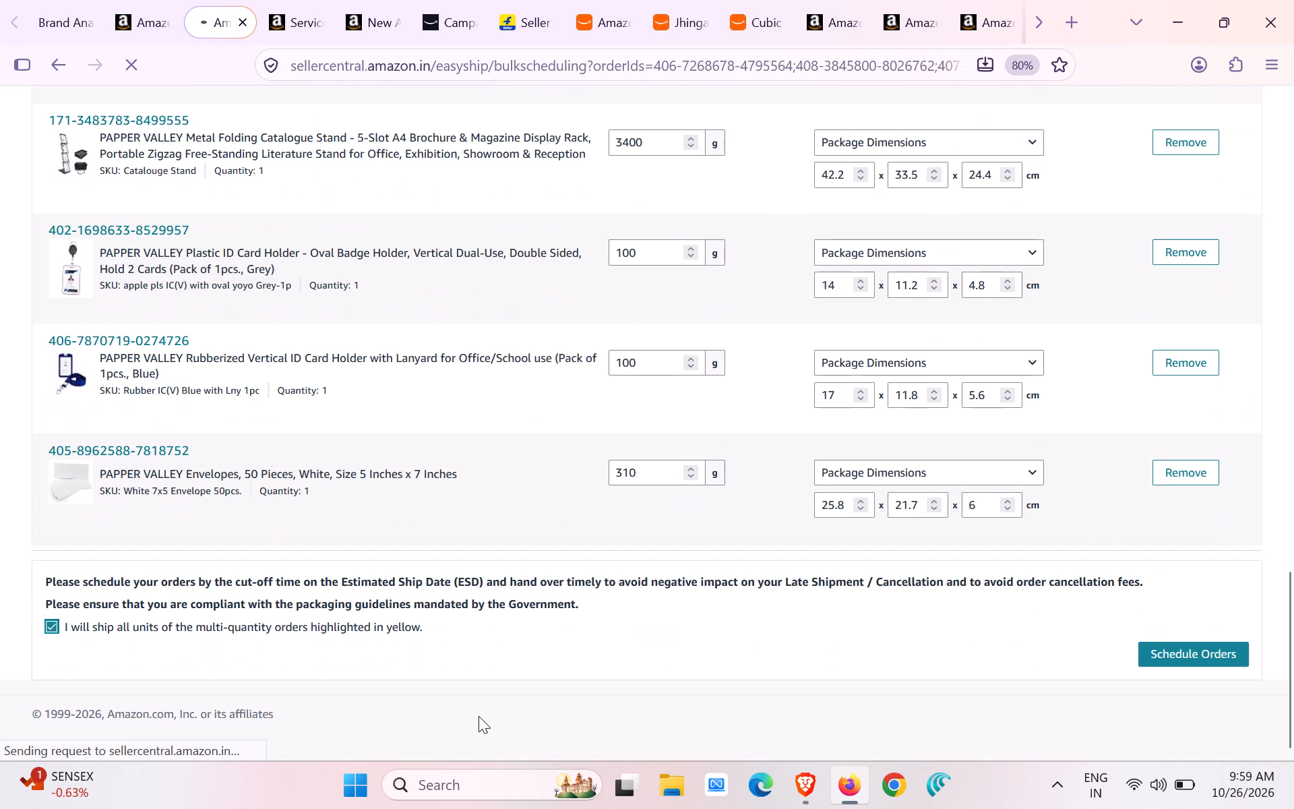
click(1166, 661)
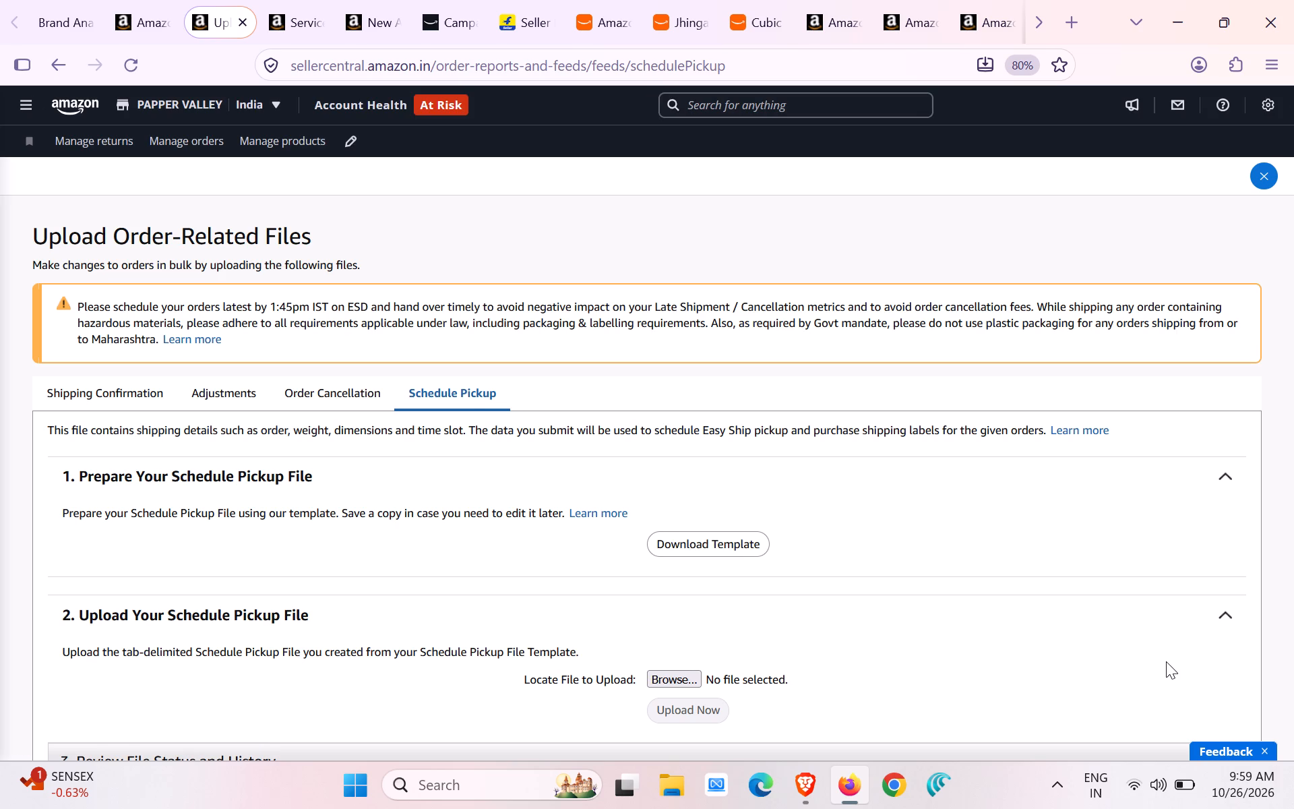
scroll(1166, 661, down, 4)
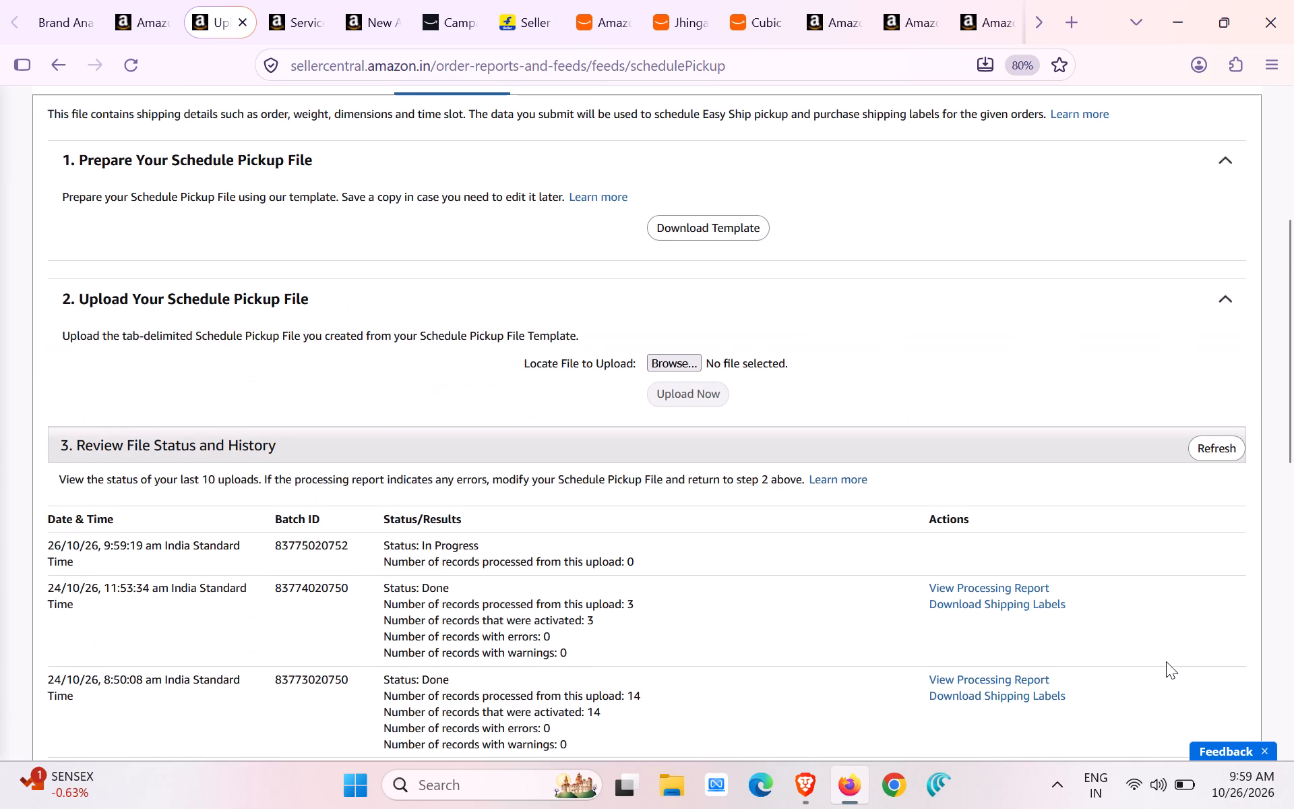
scroll(1166, 661, down, 1)
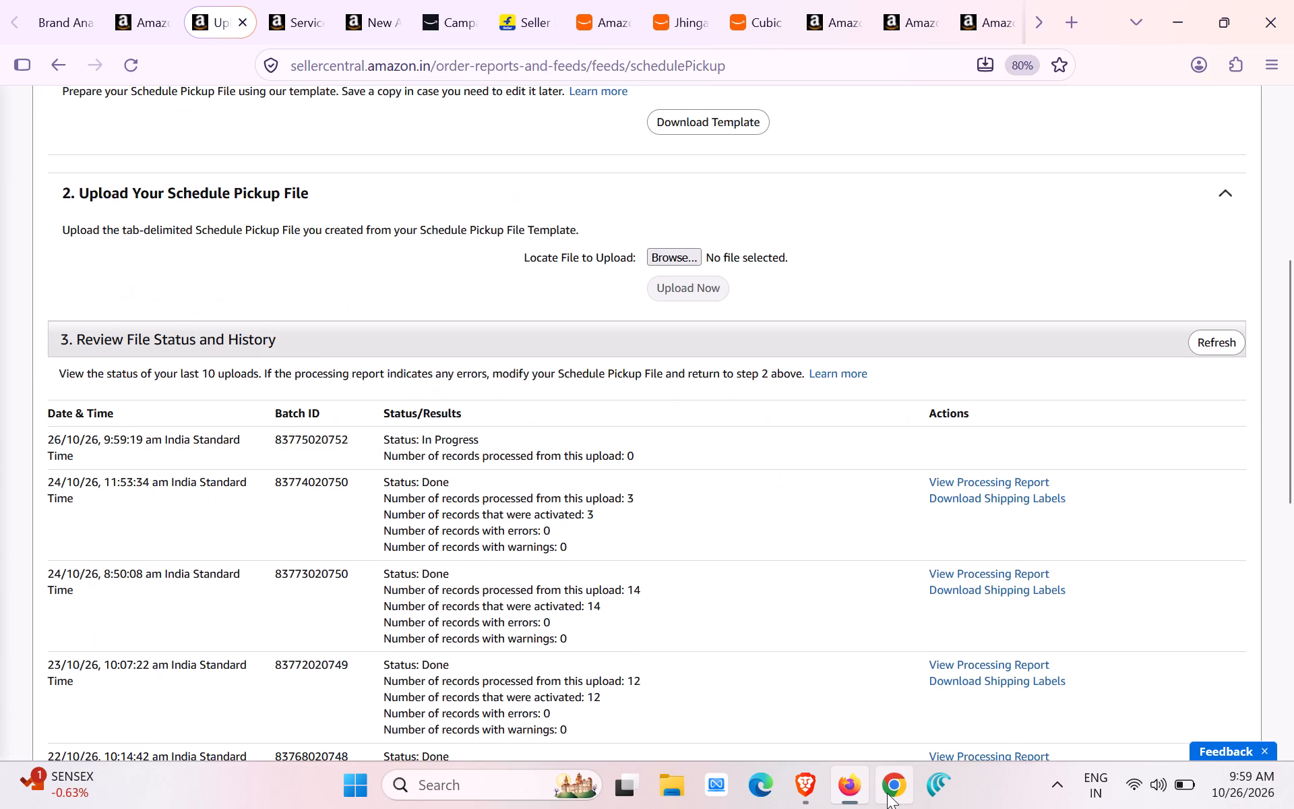
Switch to Google Chrome and open it with the user profile that has a photo.
click(887, 793)
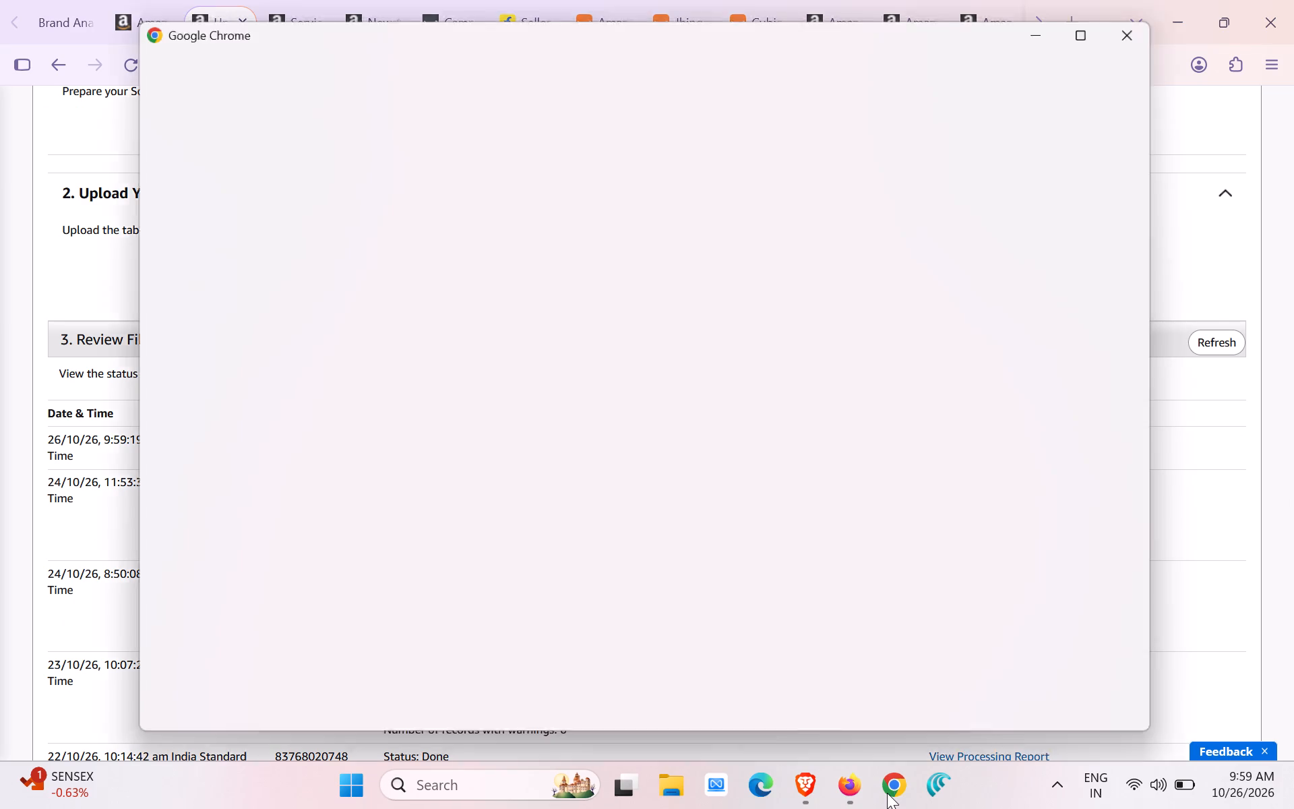
click(393, 394)
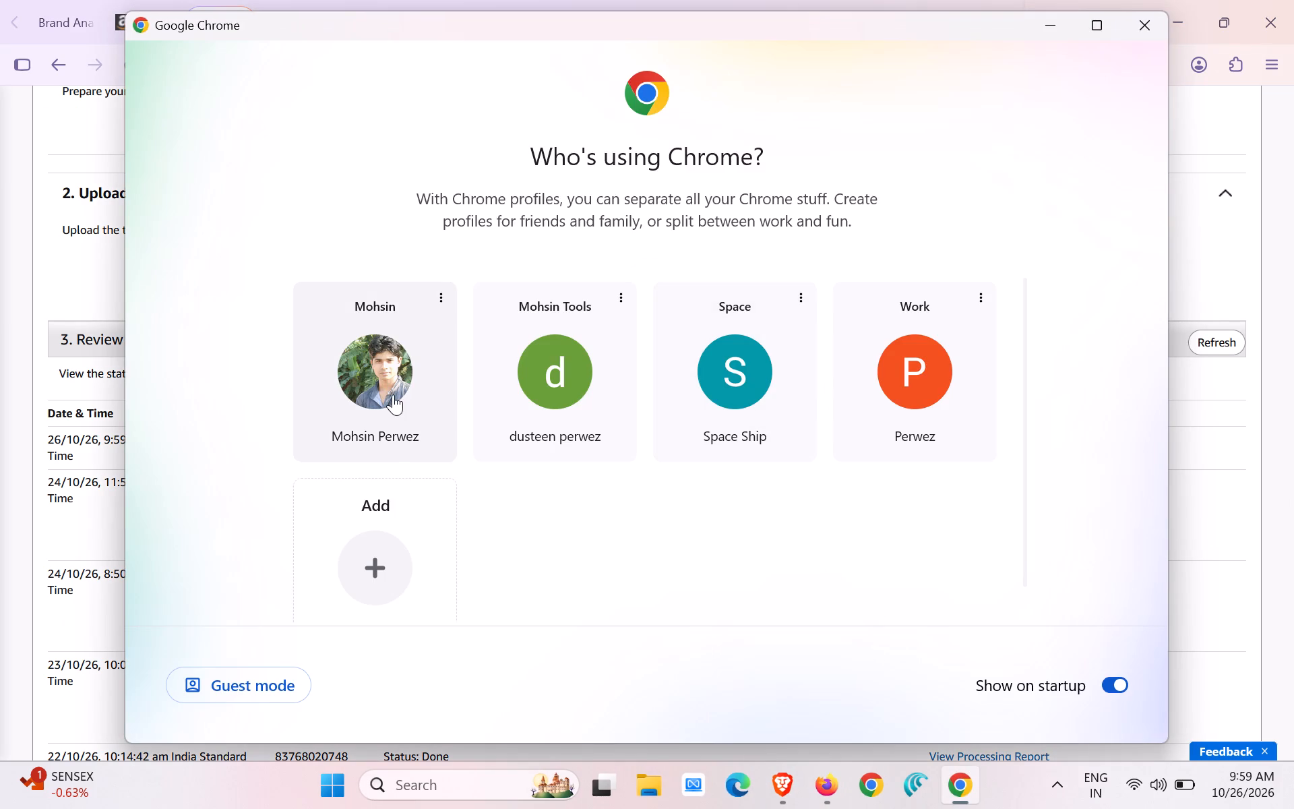
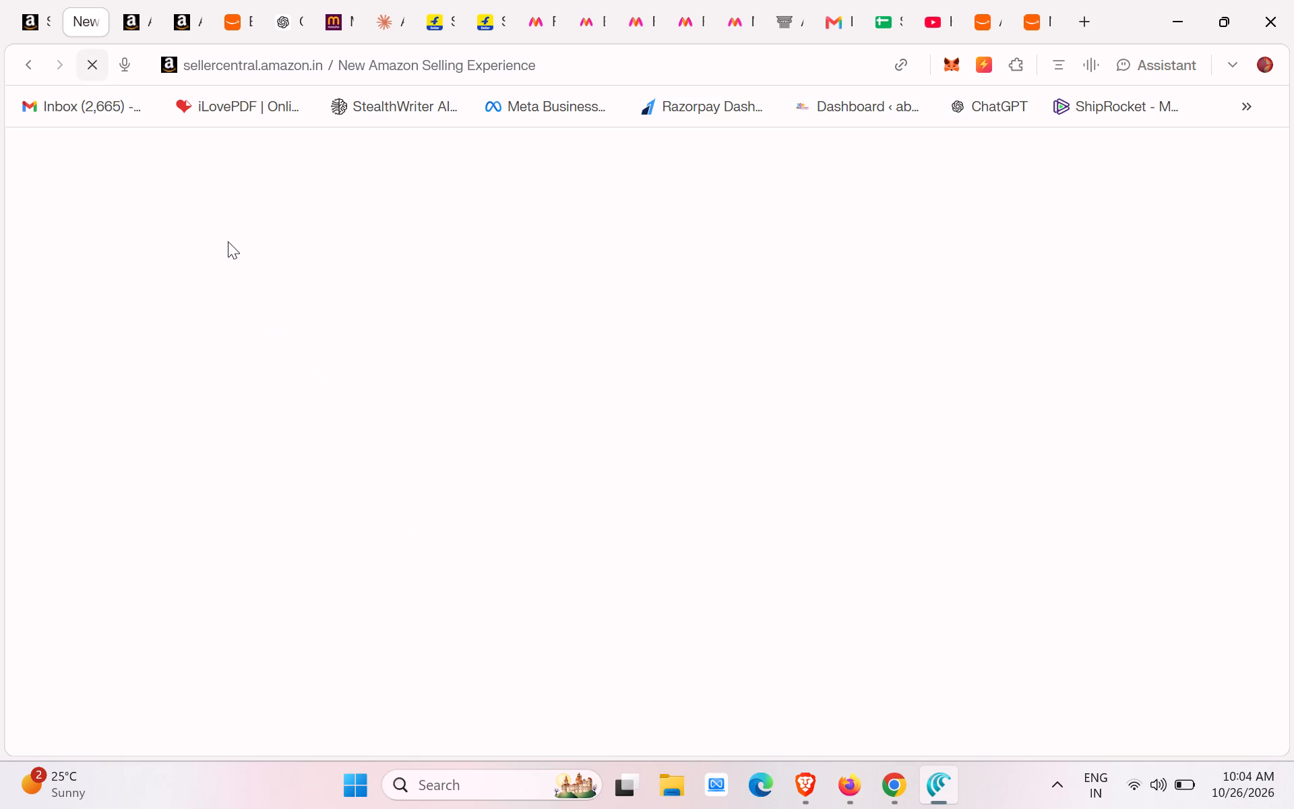
Switch to Brave, refresh the ABHA PRINT file status history and save the shipping labels of the 26/10/26, 9:57:59 am batch to Downloads.
click(805, 795)
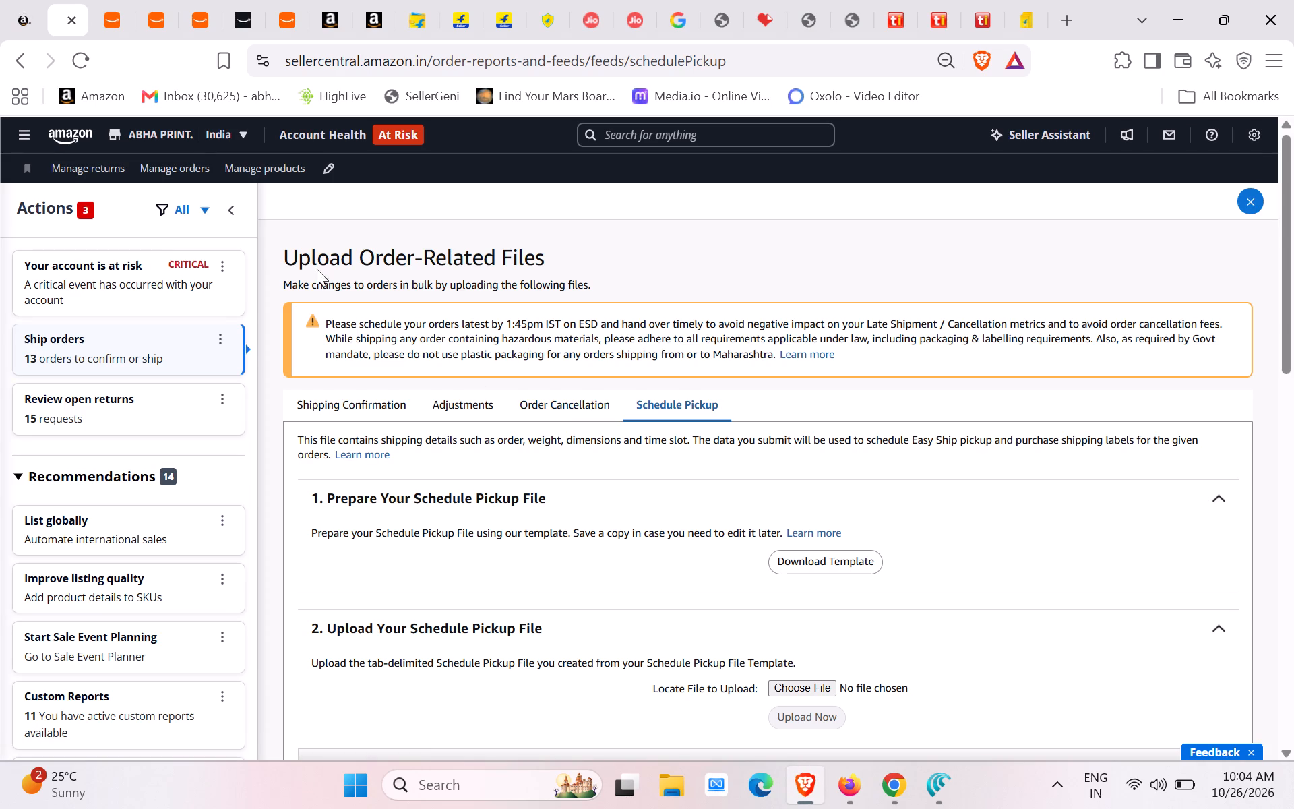
scroll(551, 427, down, 3)
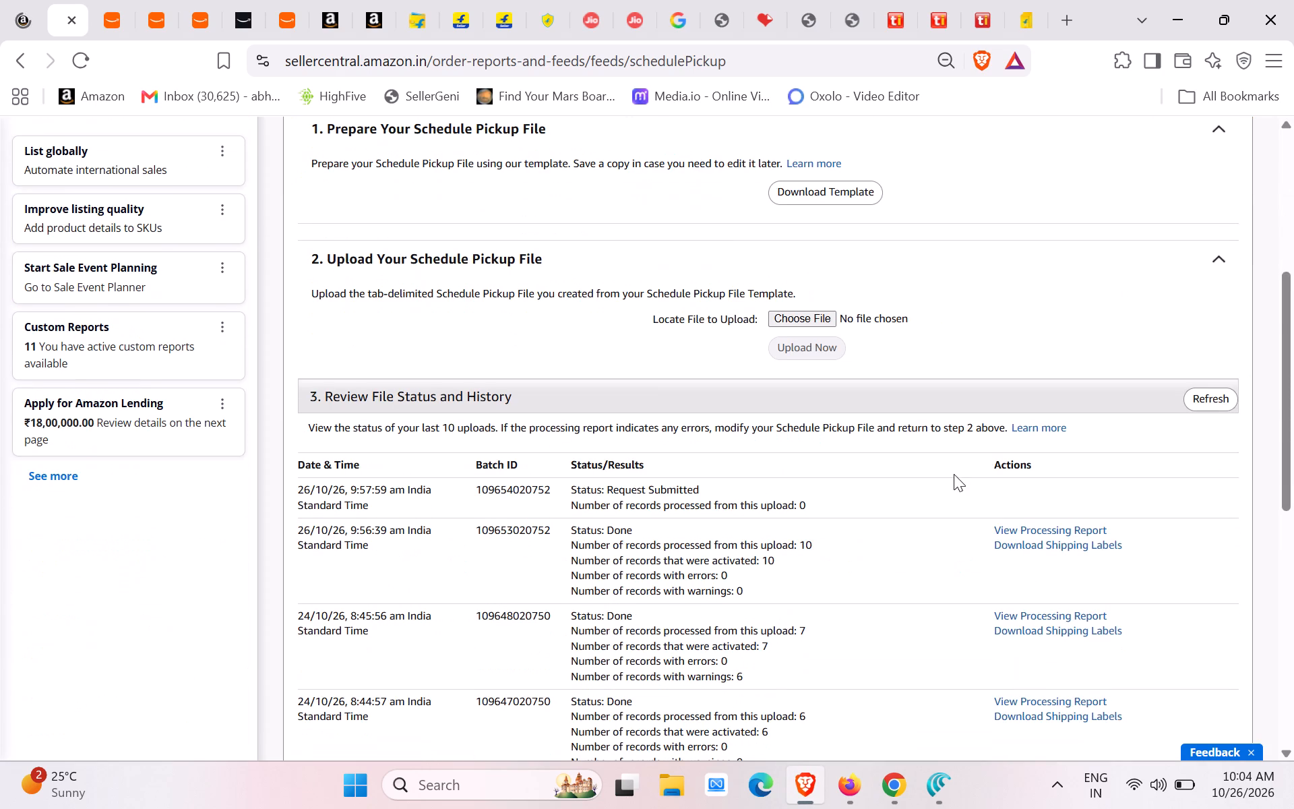
click(1202, 404)
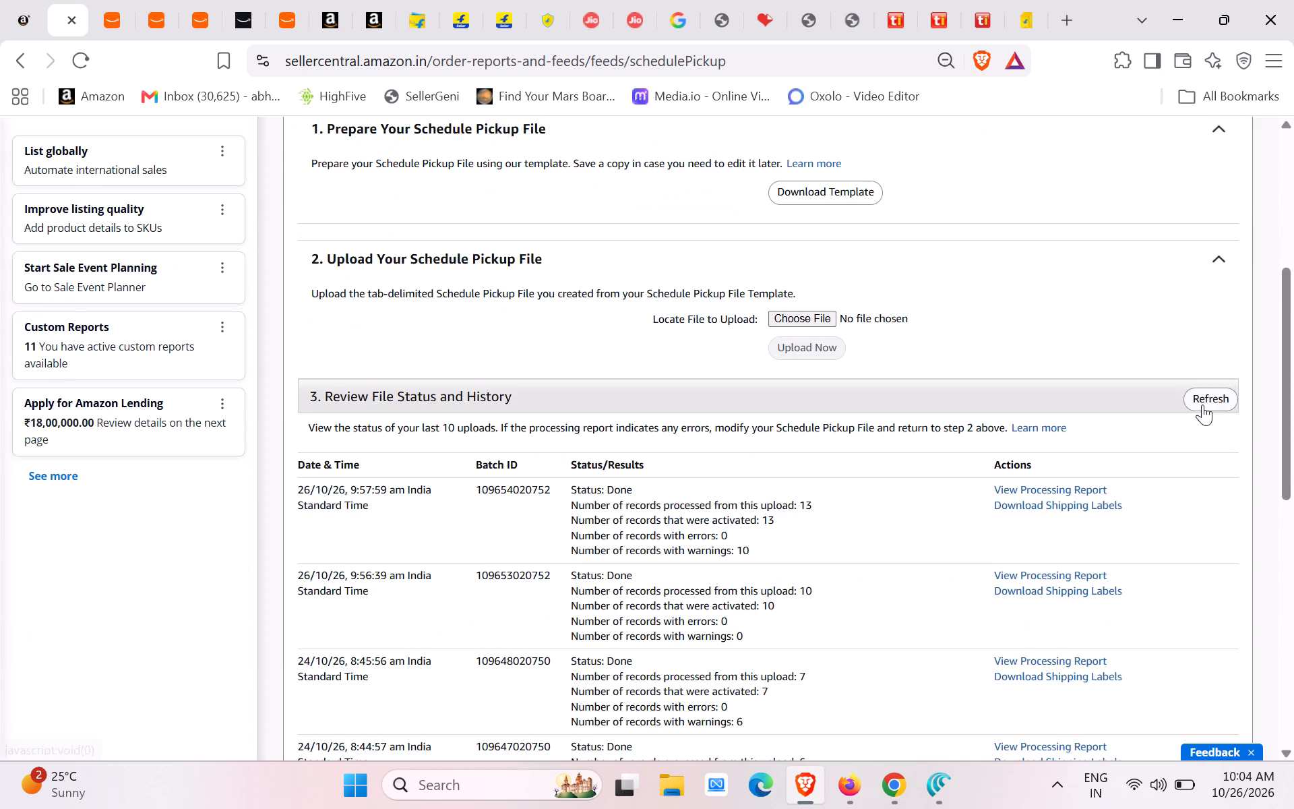
scroll(1024, 423, down, 1)
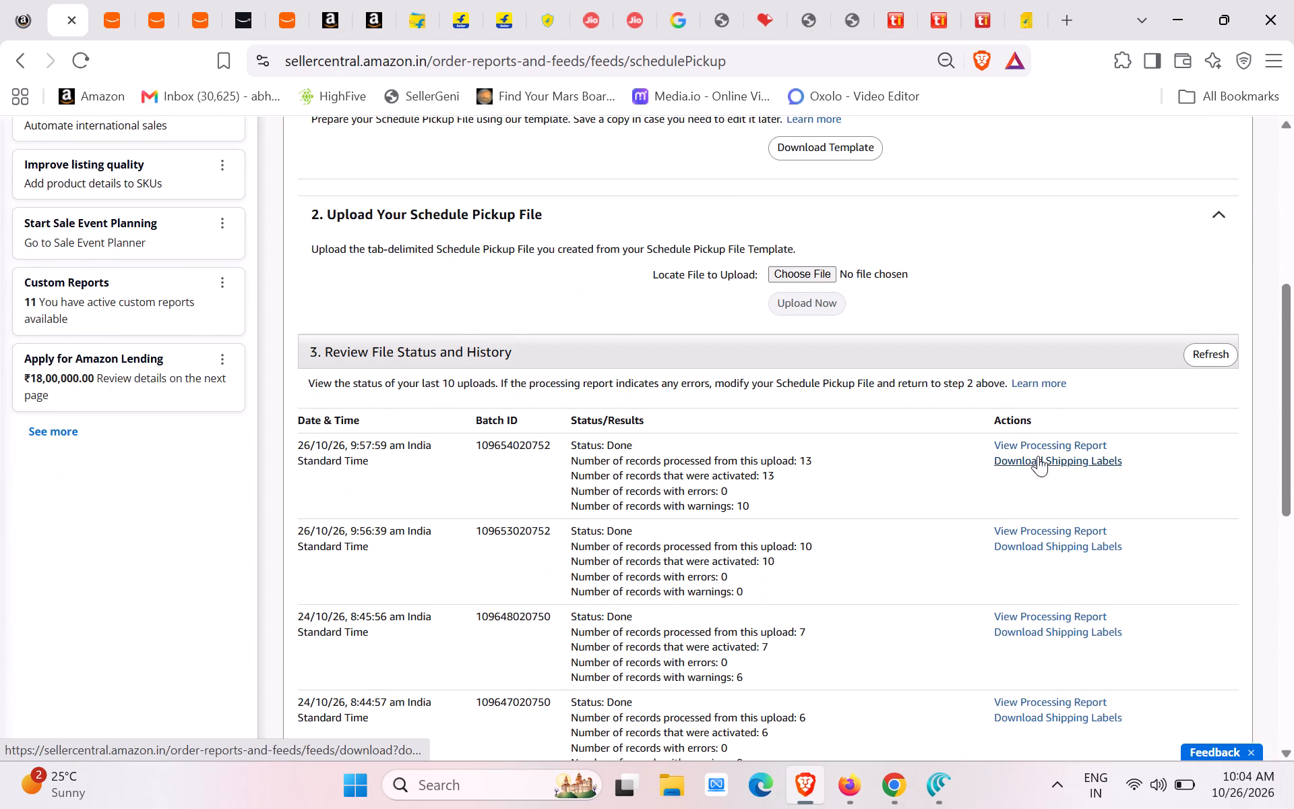
click(1035, 462)
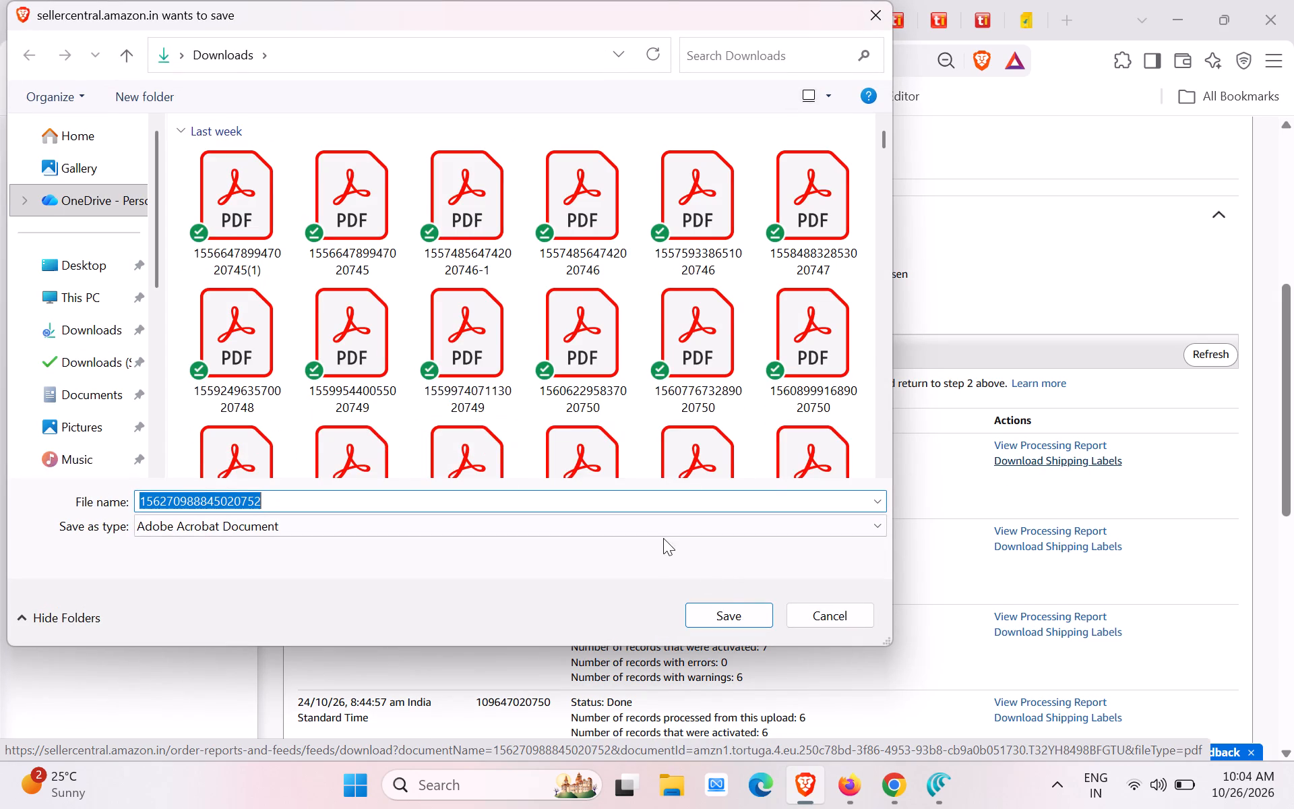
click(716, 616)
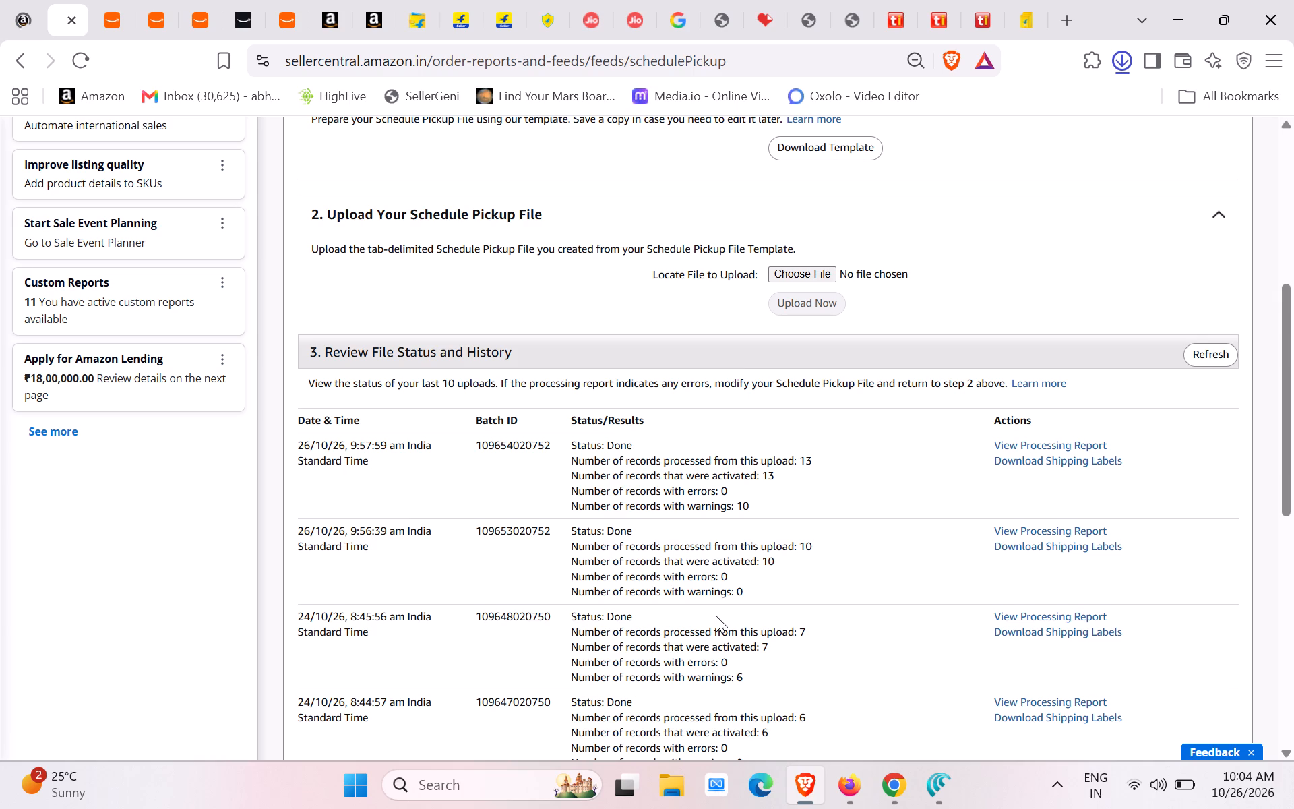
Save the shipping labels PDF of the 26/10/26, 9:56:39 am batch to Downloads and close the PDF viewer.
click(1063, 549)
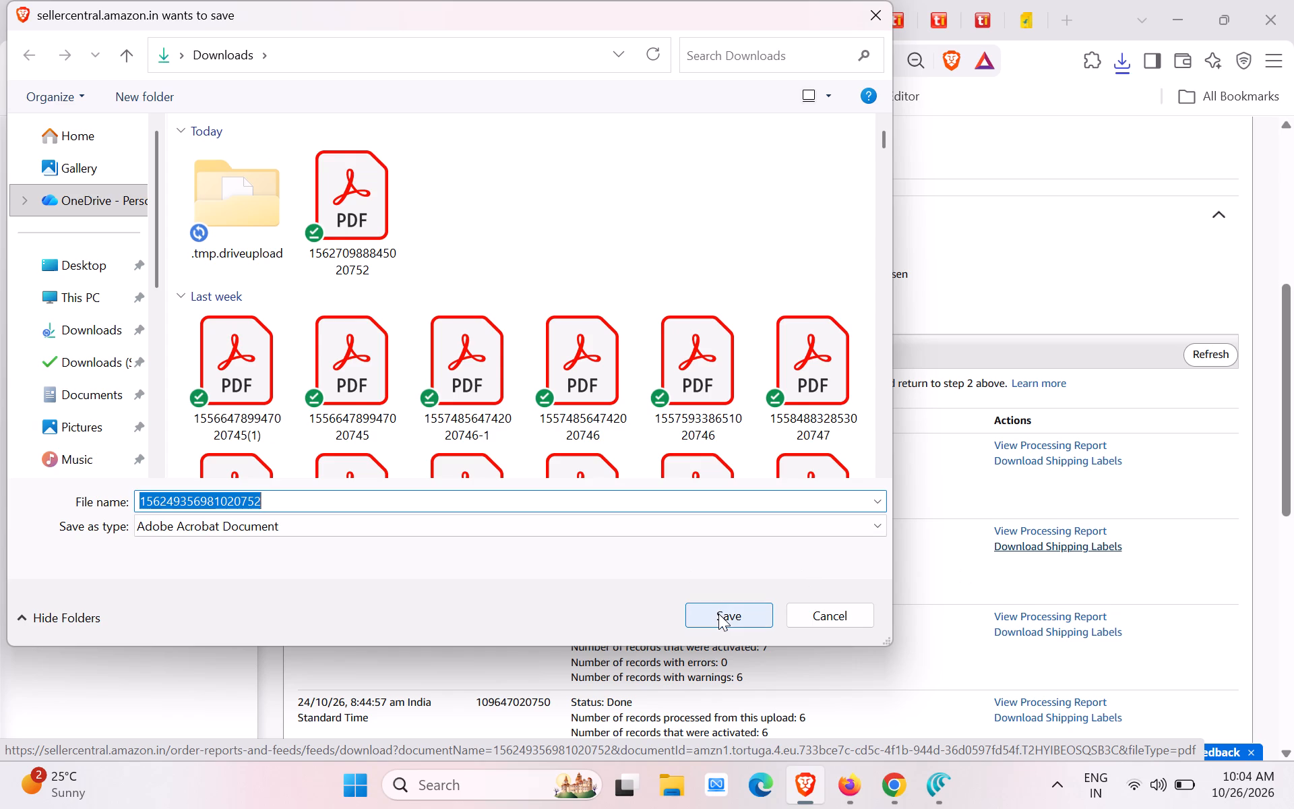
click(718, 613)
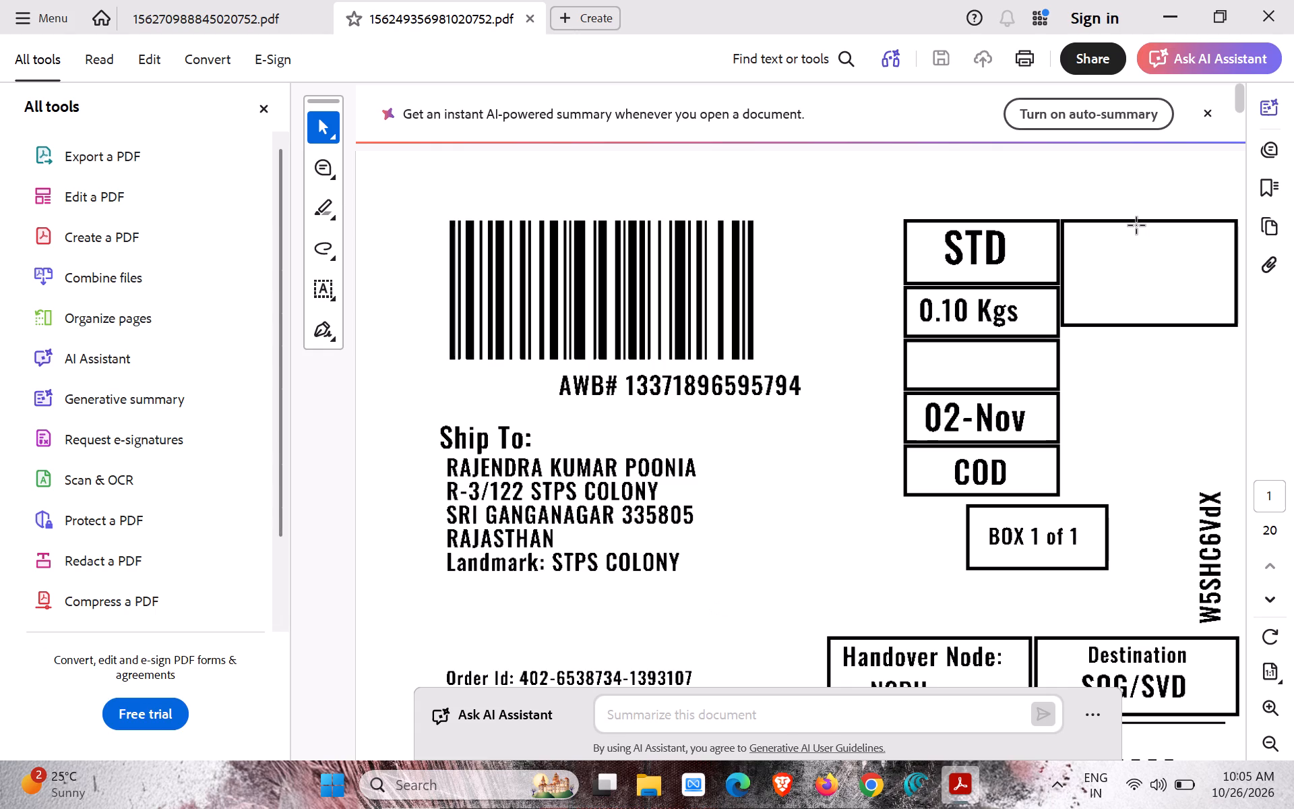
click(1293, 0)
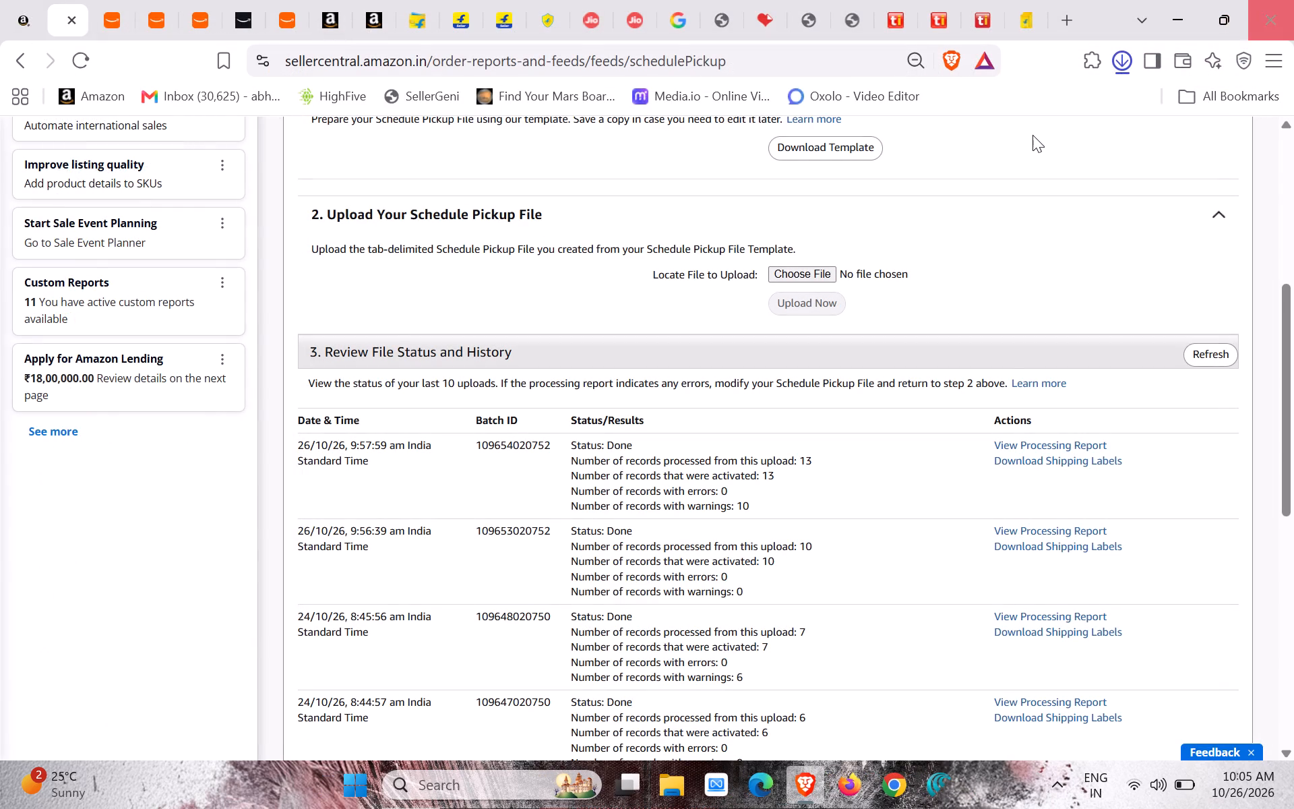
Check the ABHA PRINT account's unshipped Easy Ship orders, and view its sent orders waiting for pickup.
scroll(844, 288, up, 3)
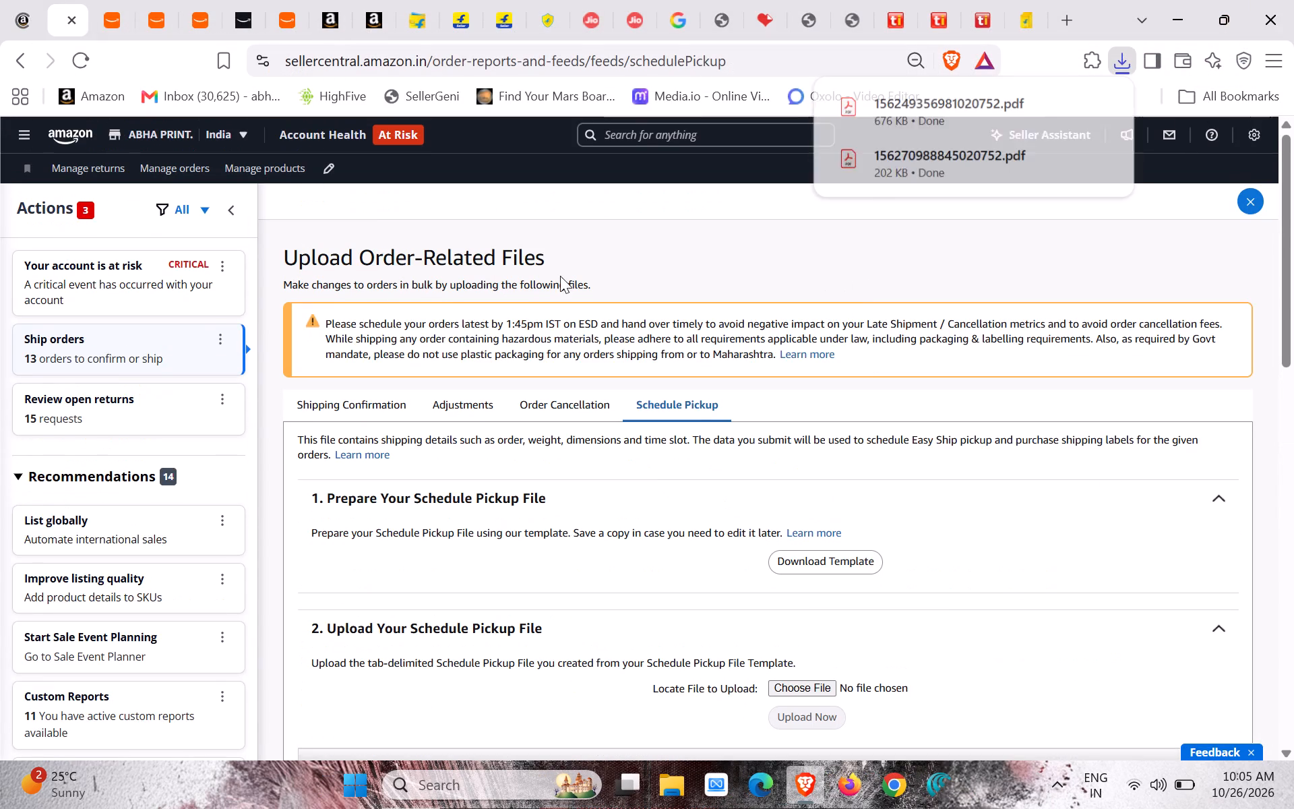
click(154, 173)
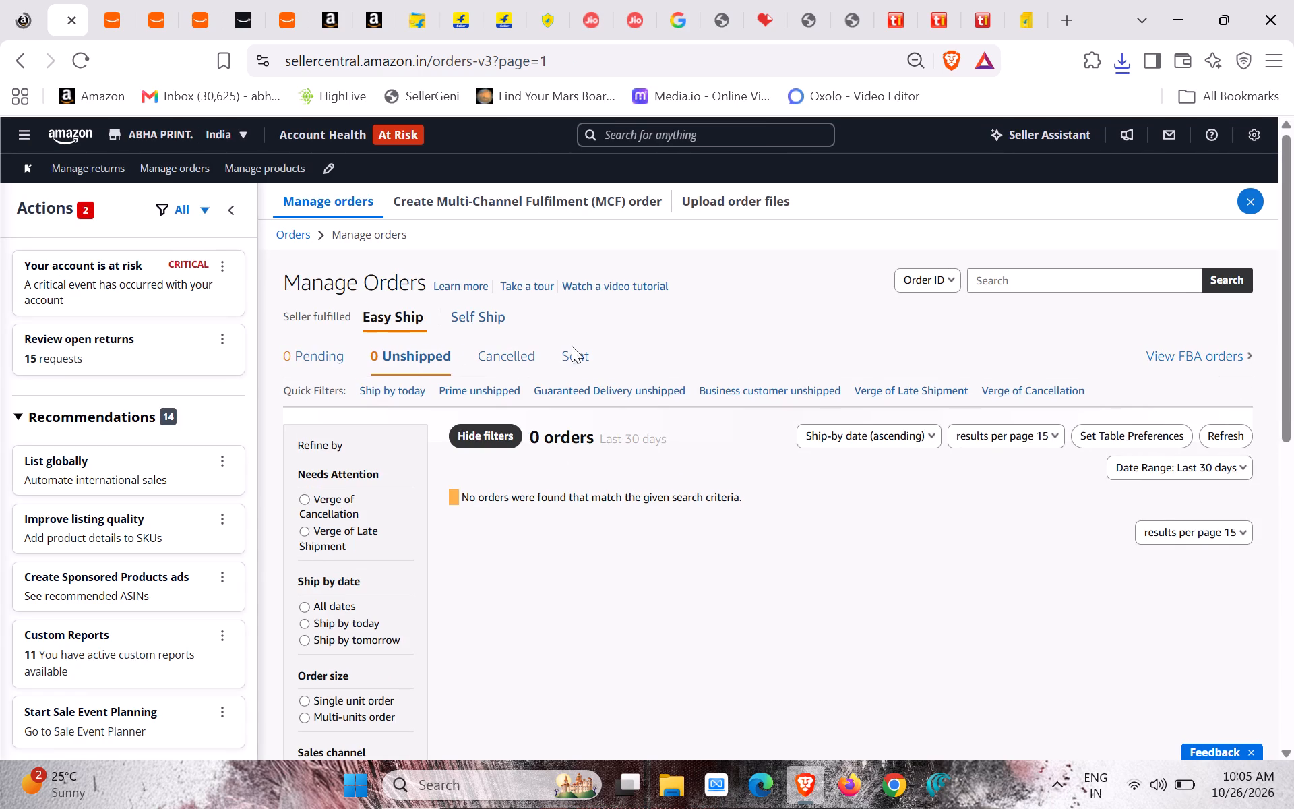
click(576, 351)
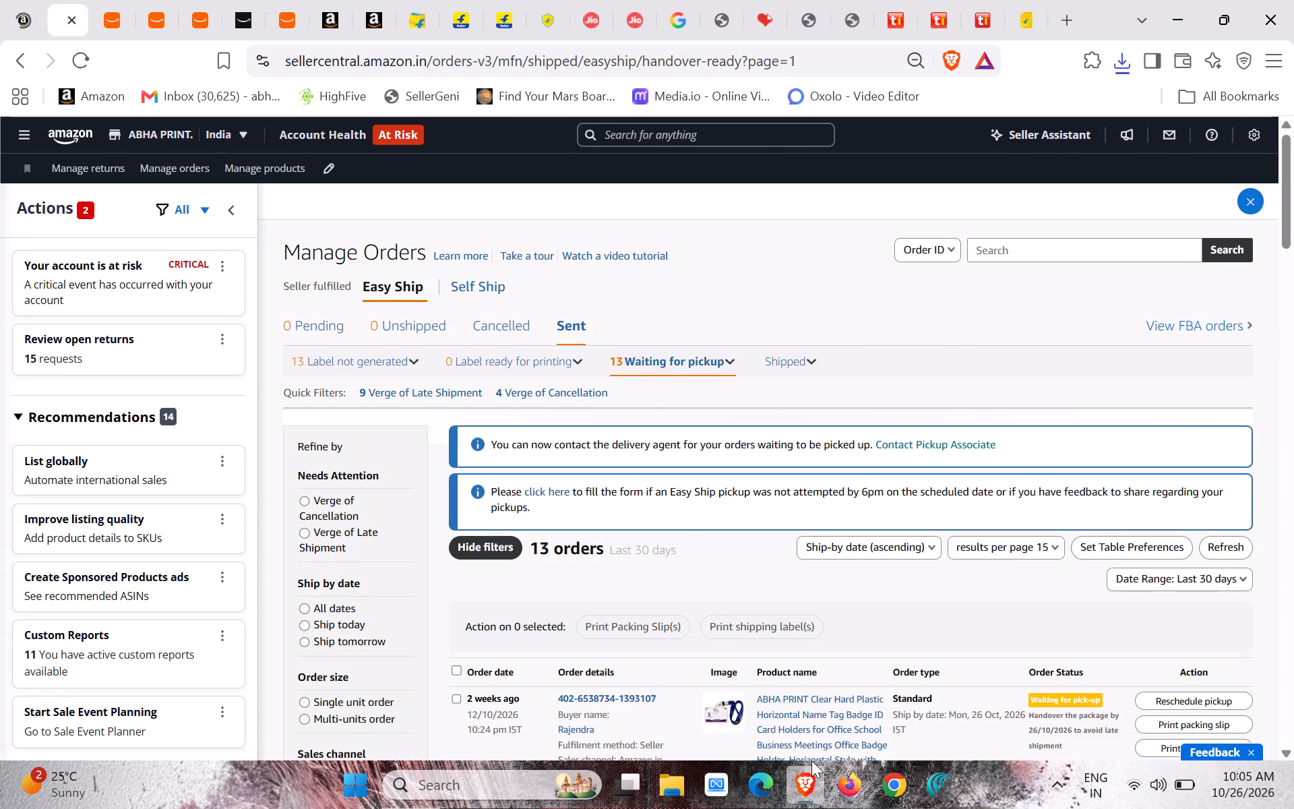
Switch to Firefox, refresh the Schedule Pickup file status history and download the shipping labels of the 26/10/26, 9:59:19 am batch.
click(843, 797)
scroll(650, 480, down, 2)
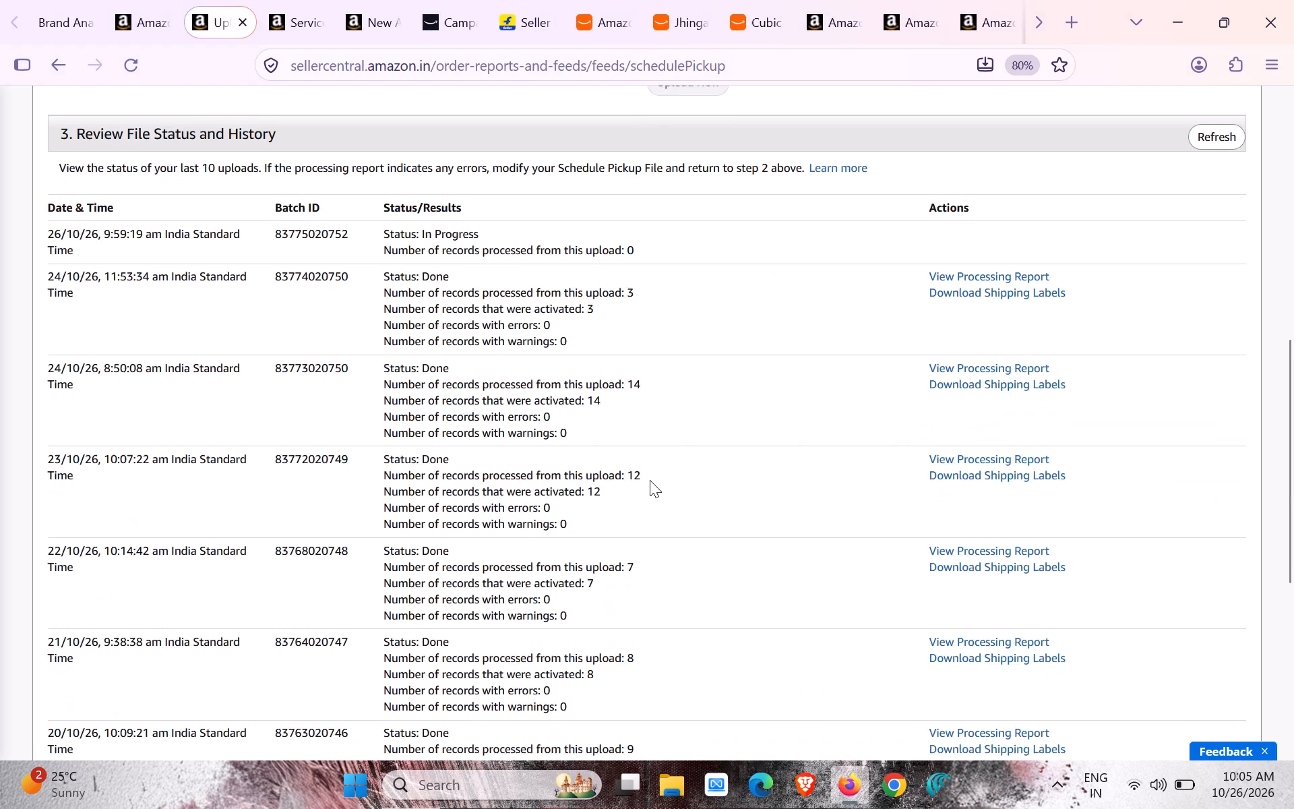
scroll(650, 480, up, 2)
scroll(514, 443, down, 1)
scroll(514, 443, up, 2)
scroll(514, 443, down, 2)
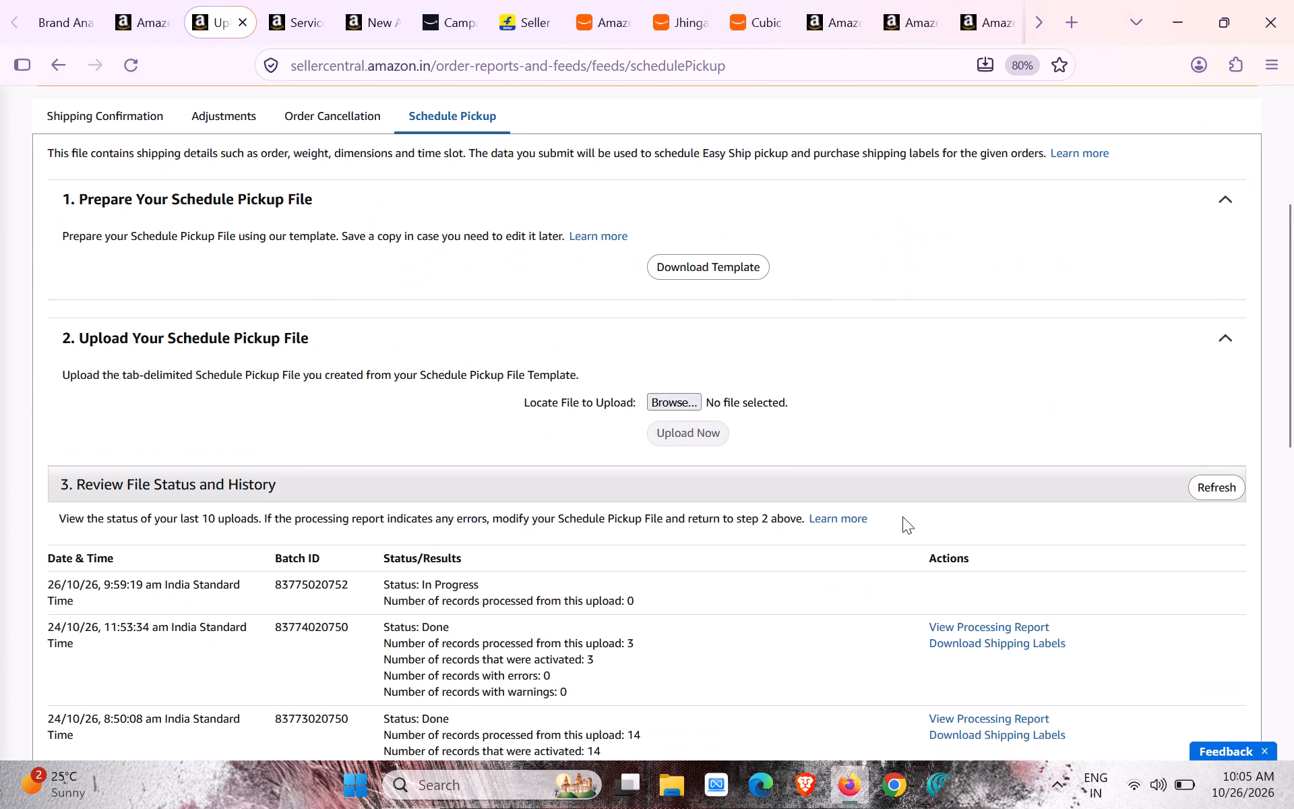
click(1207, 481)
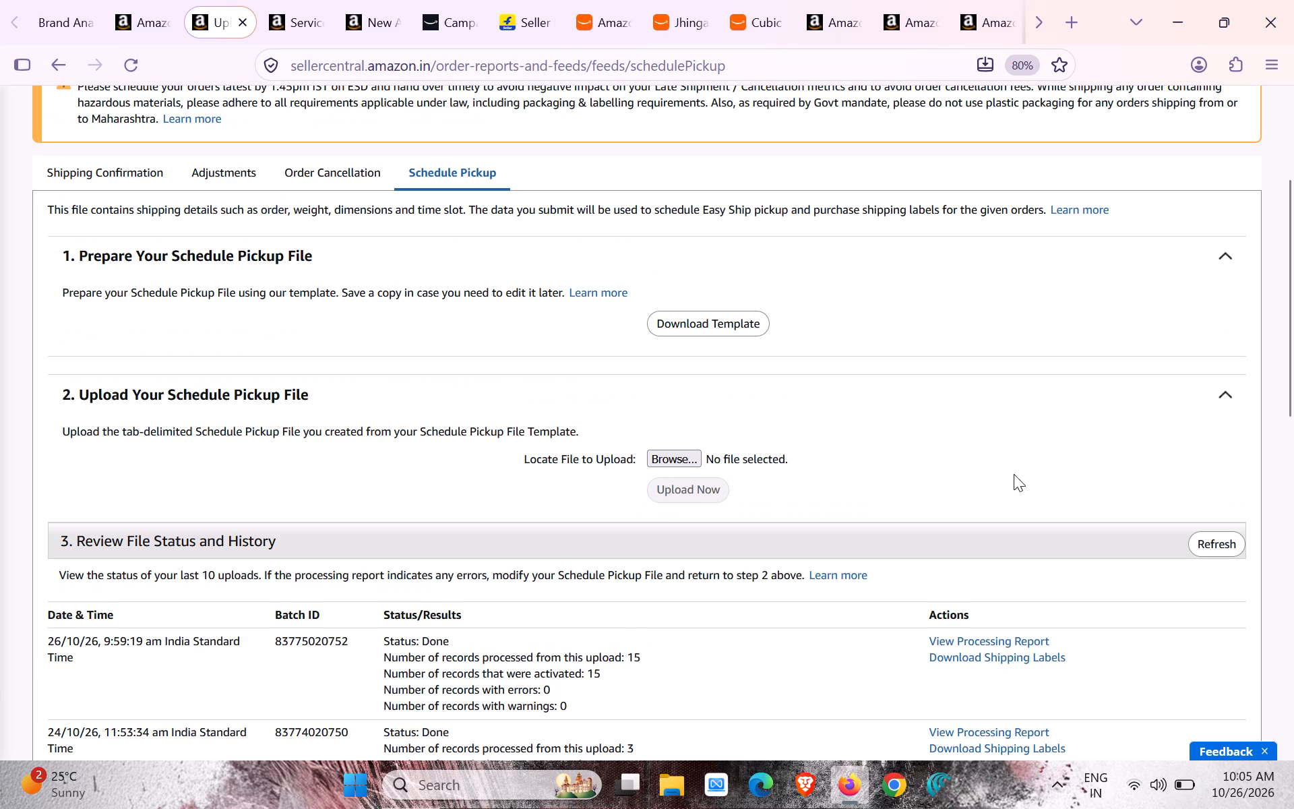
scroll(797, 444, down, 1)
click(954, 495)
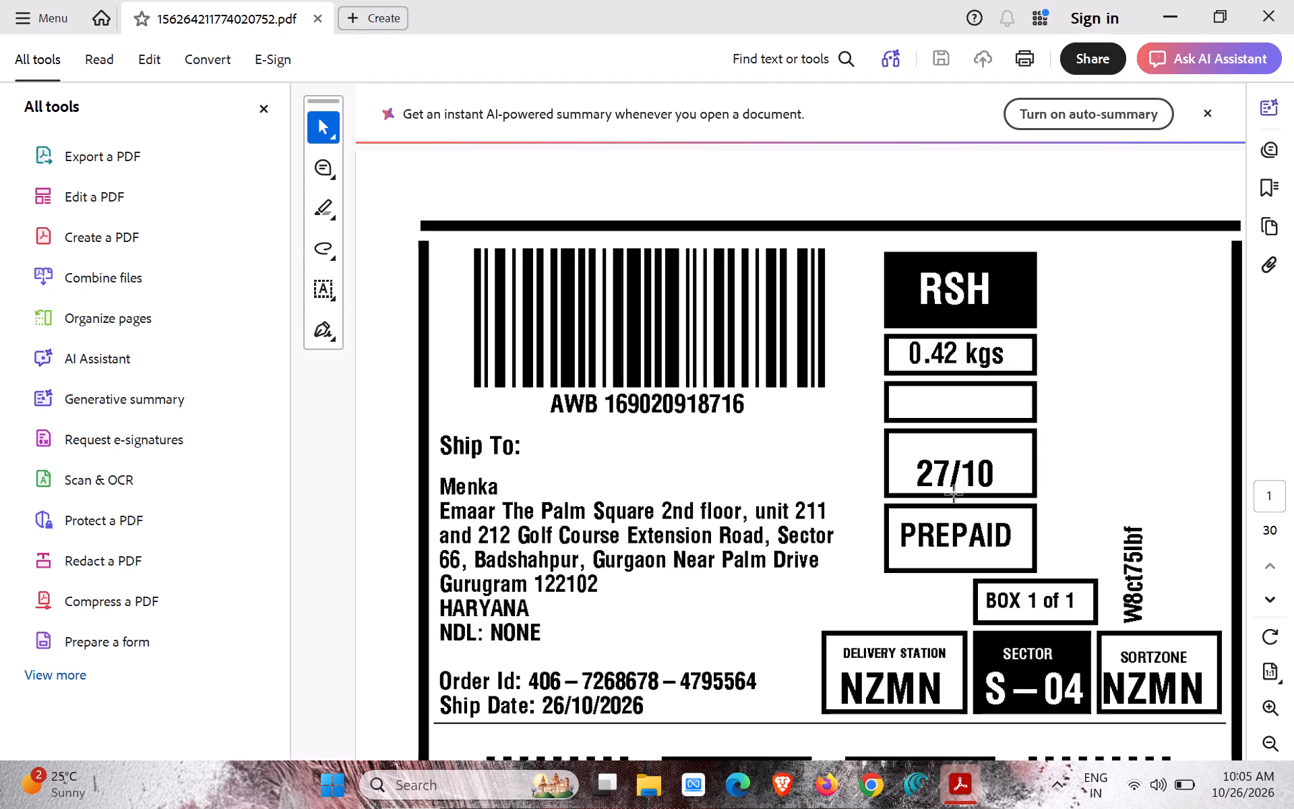
Close the downloaded shipping labels PDF in both Acrobat and Firefox.
click(1266, 1)
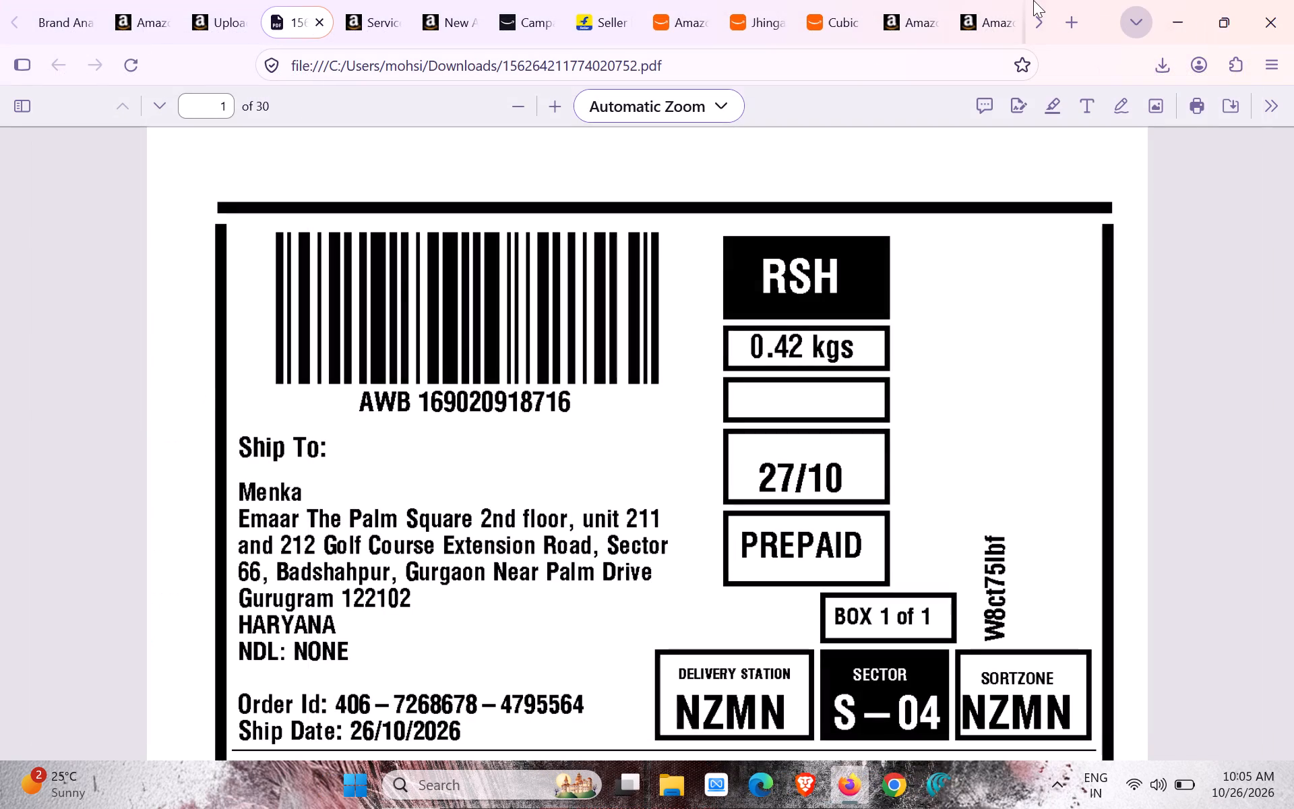
click(315, 18)
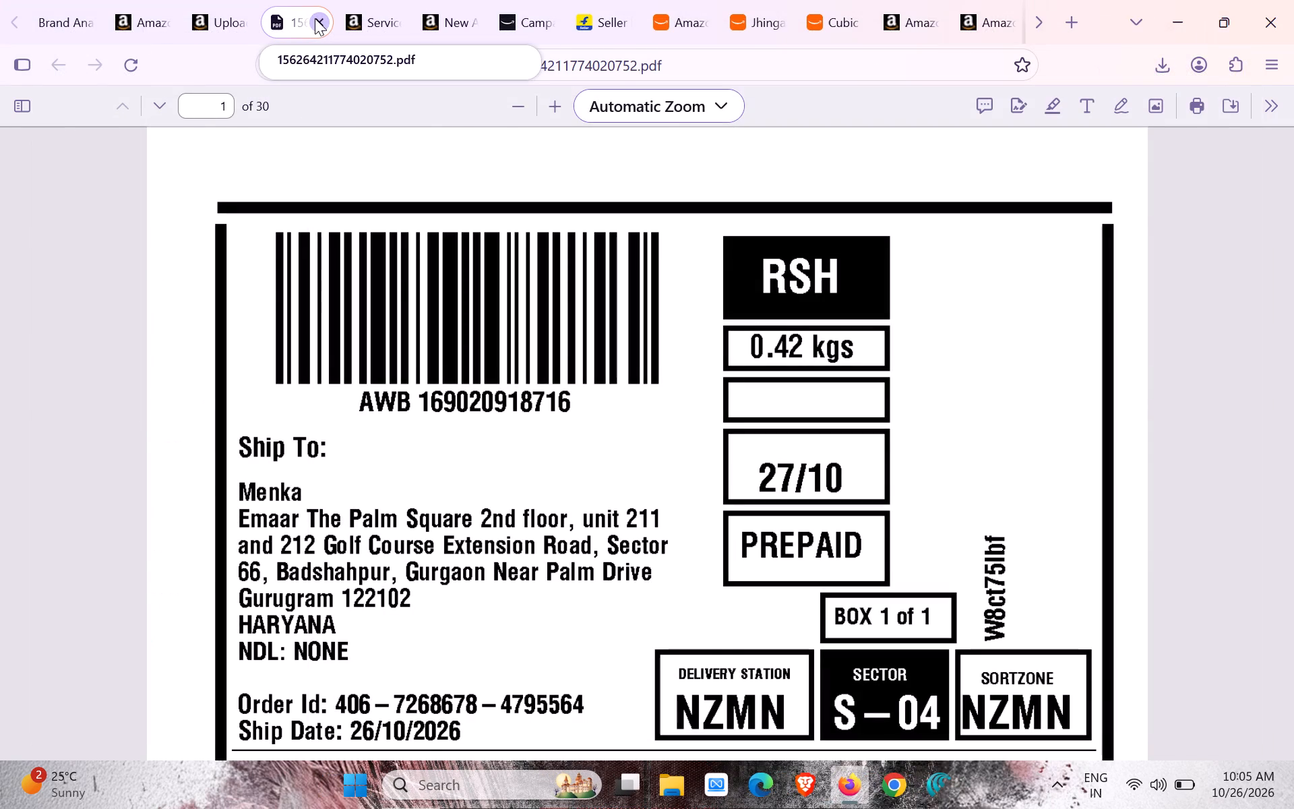
Check the PAPPER VALLEY account's Easy Ship orders in Manage Orders, viewing the sent orders waiting for pickup.
scroll(479, 419, up, 2)
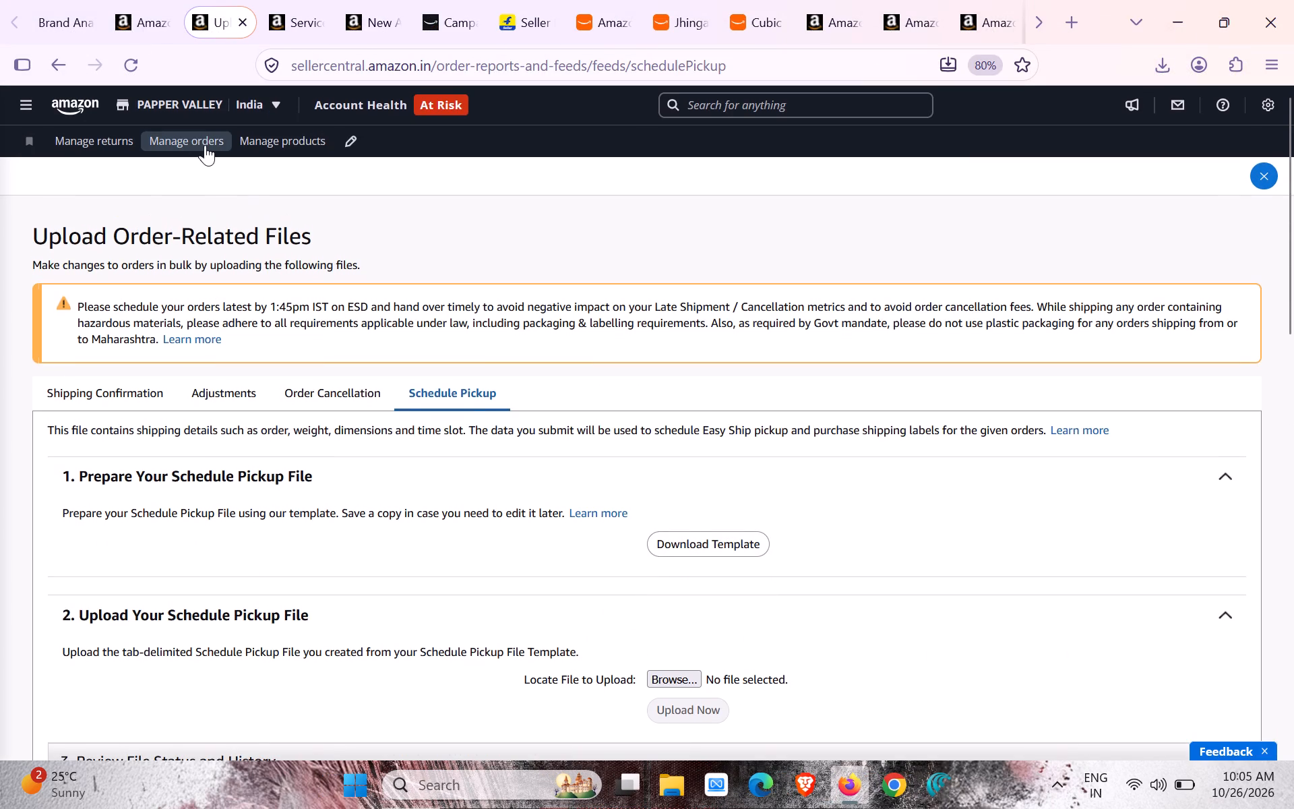
click(205, 144)
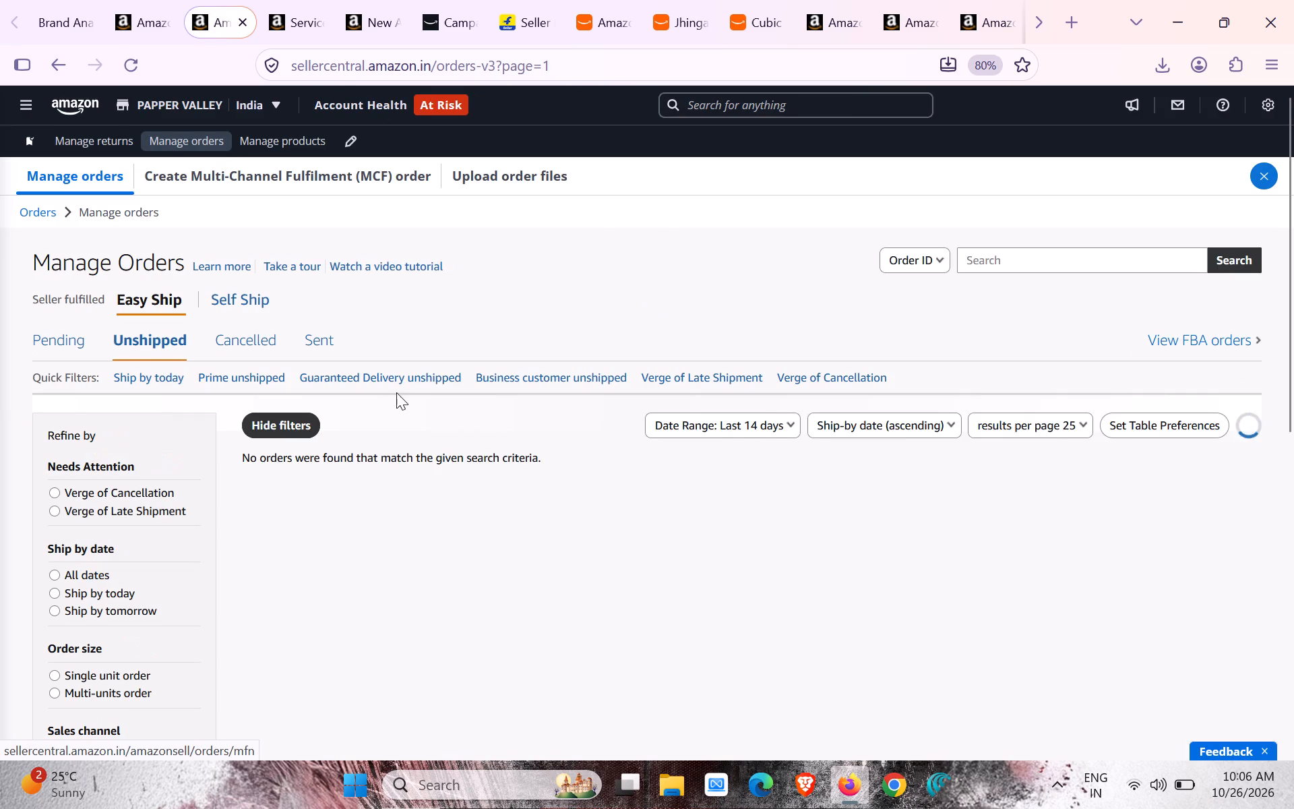
click(354, 344)
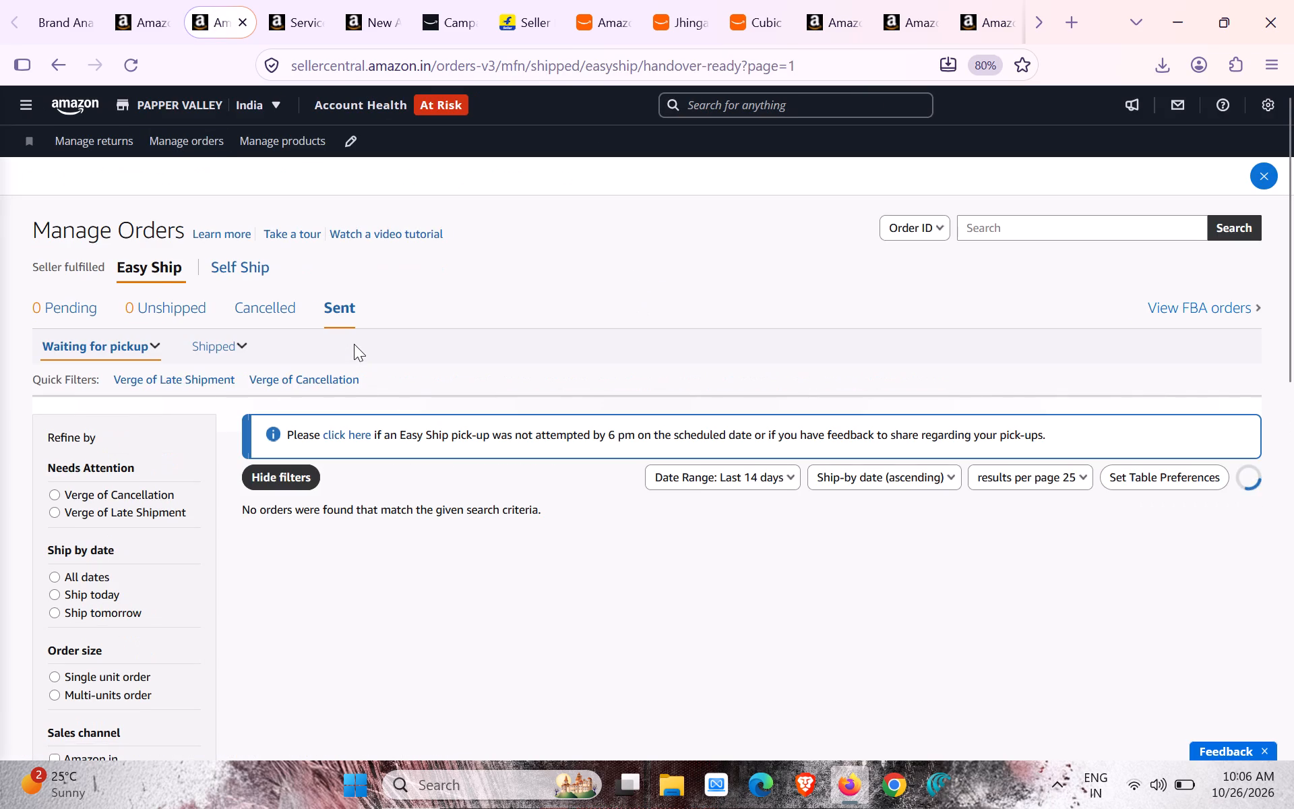
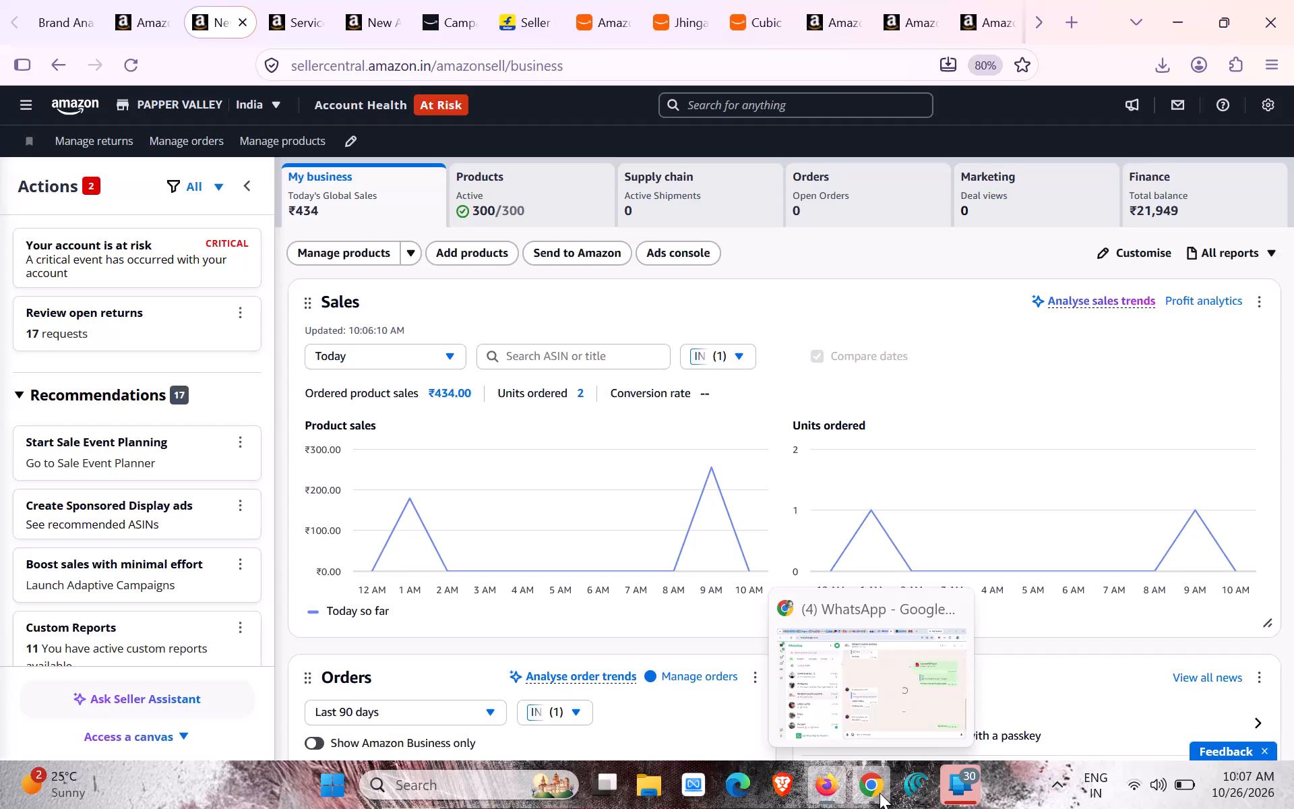
Open the Manage All Inventory page of the PAPPER VALLEY seller account.
click(263, 149)
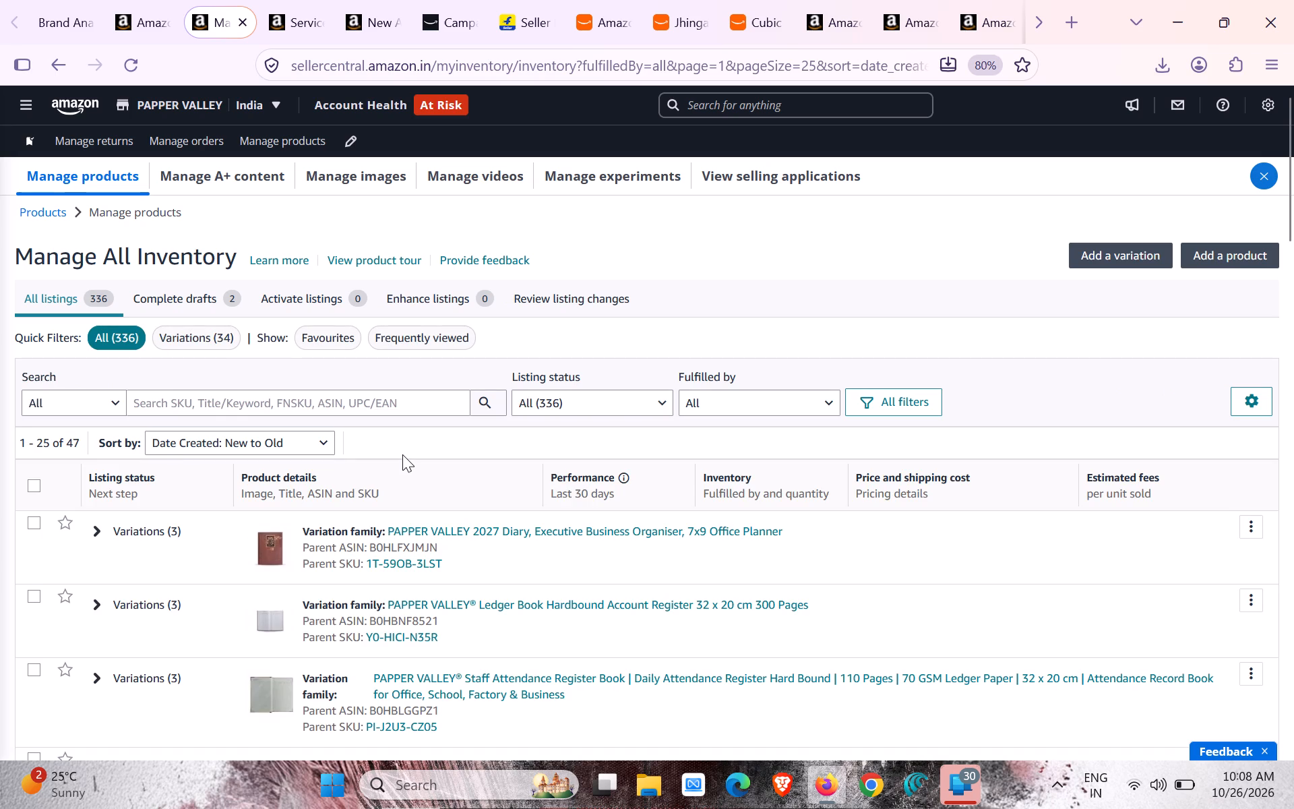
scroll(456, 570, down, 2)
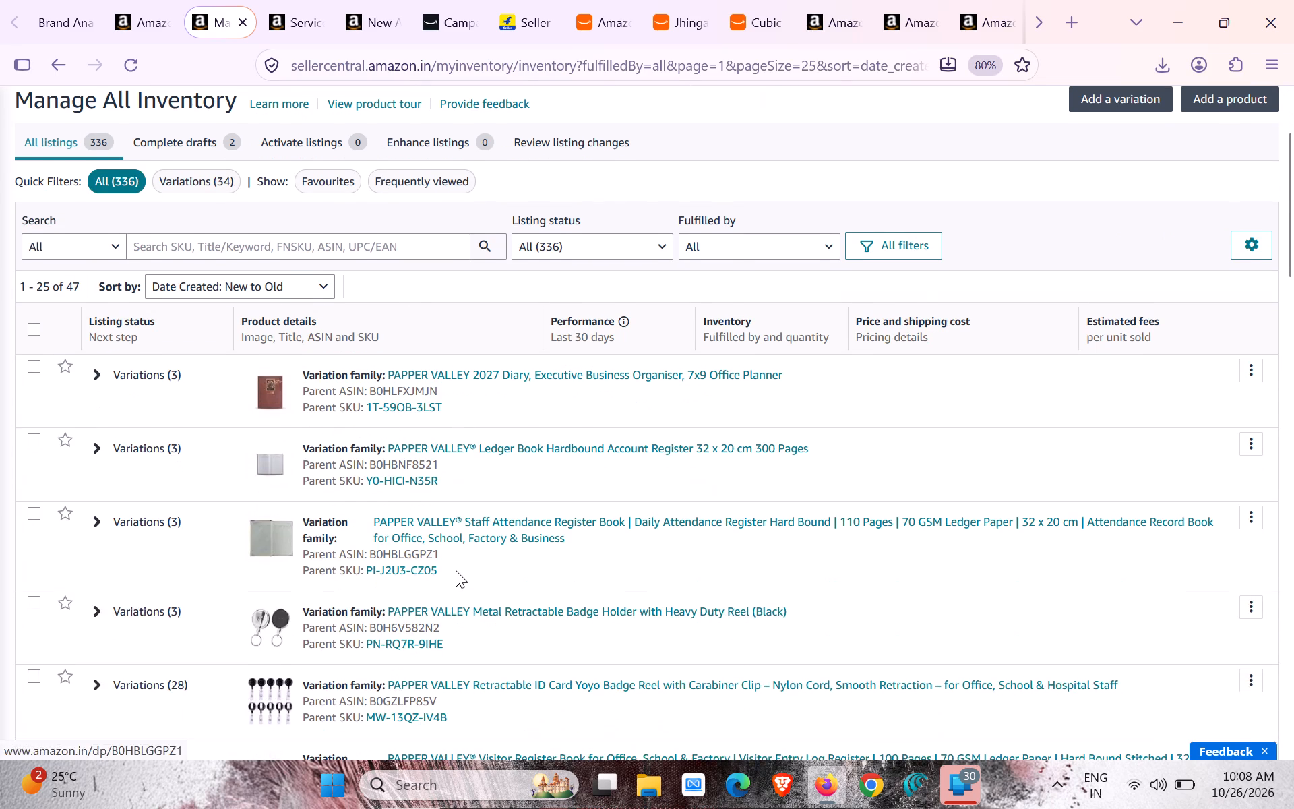
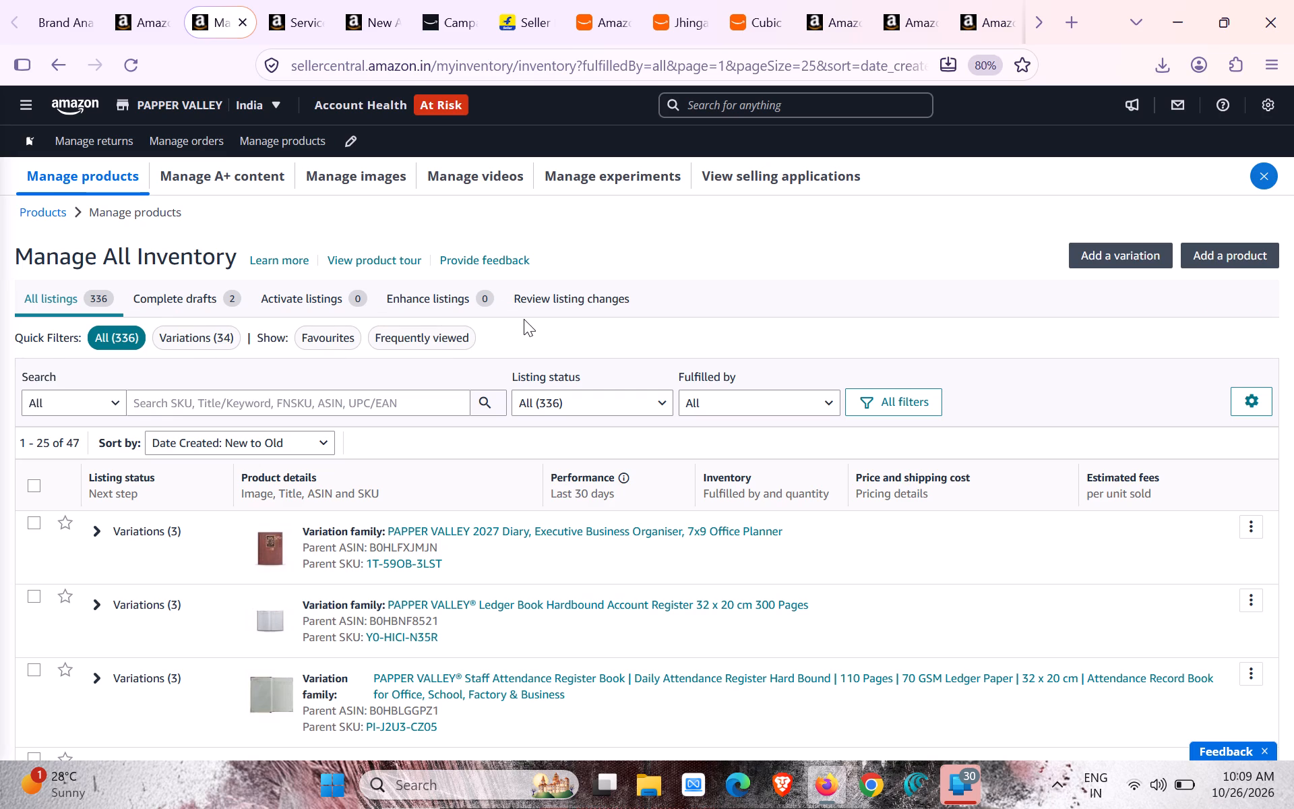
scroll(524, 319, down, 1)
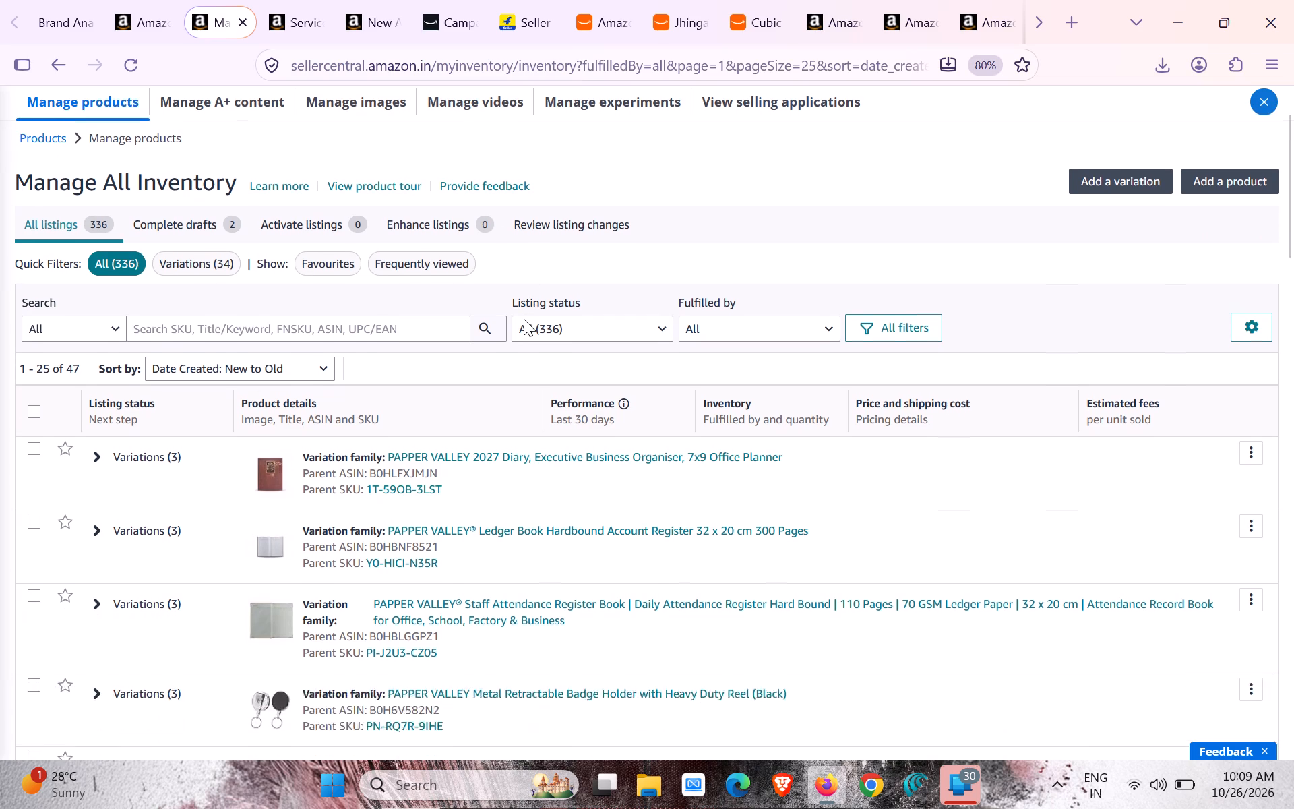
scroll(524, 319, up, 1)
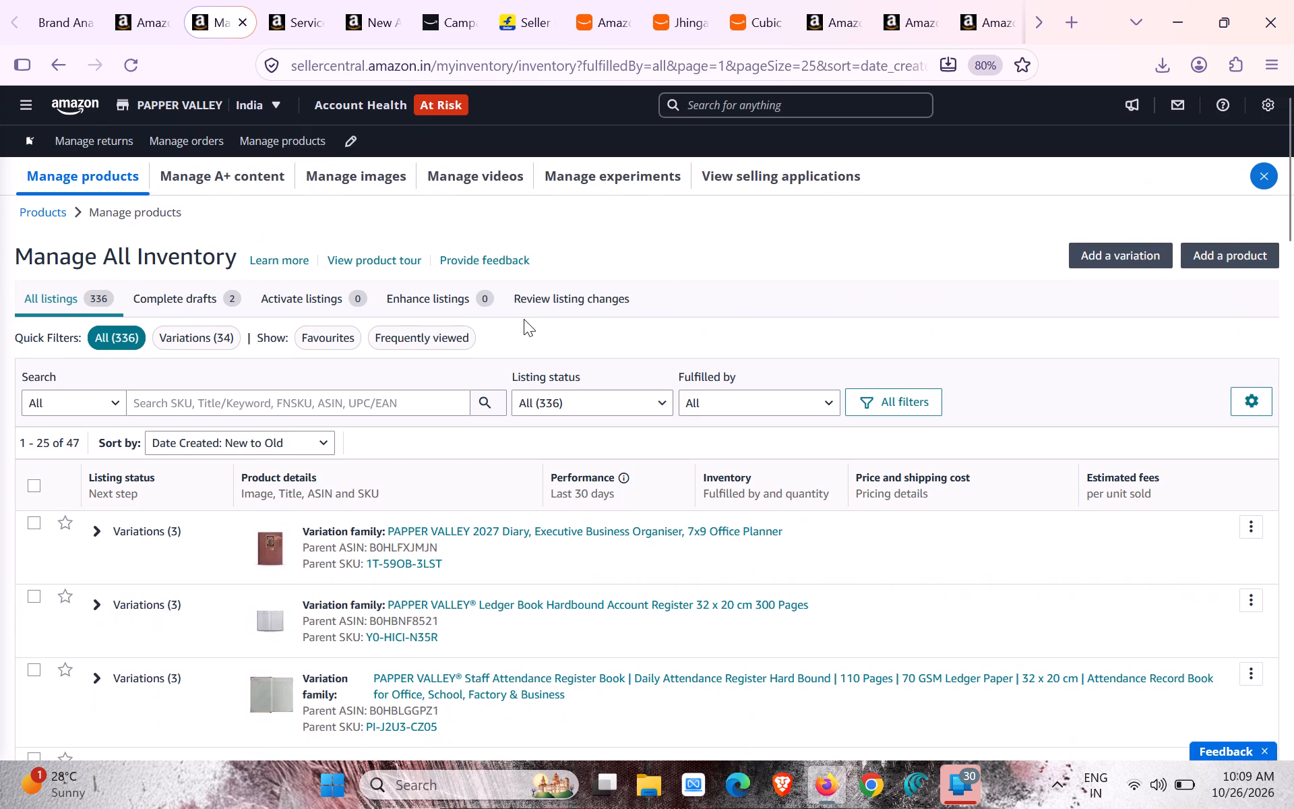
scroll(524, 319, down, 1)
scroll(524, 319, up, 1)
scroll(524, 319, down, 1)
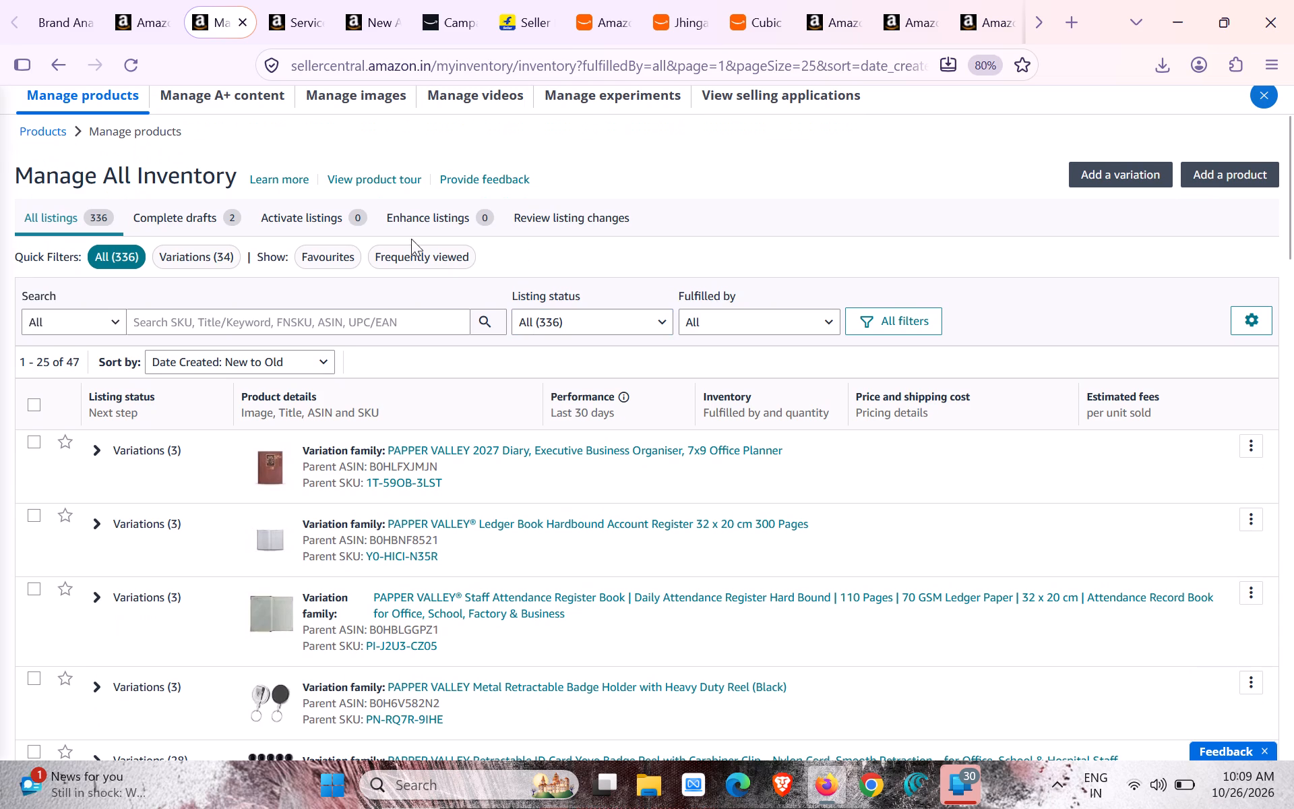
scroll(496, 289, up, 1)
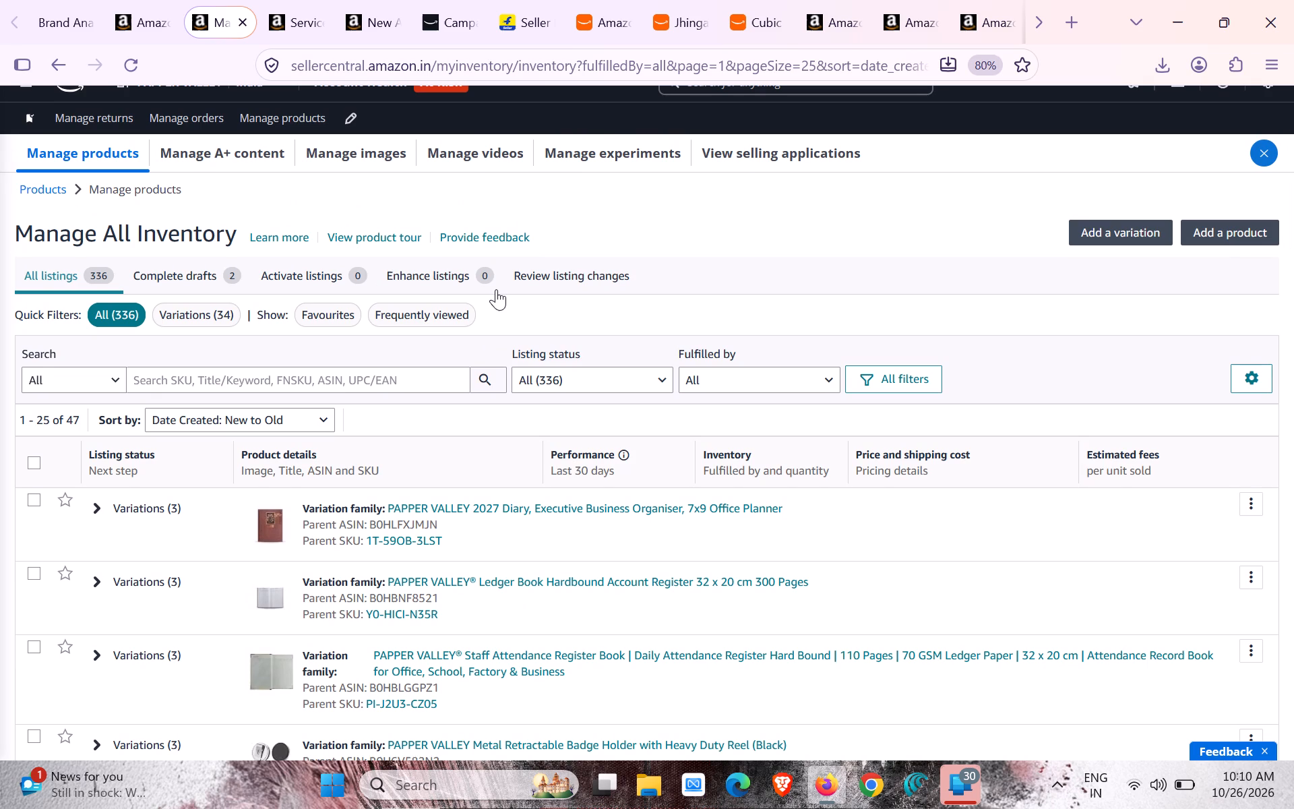
Look through the PAPPER VALLEY listings on the Manage All Inventory page, sorted from newest to oldest.
scroll(599, 510, down, 2)
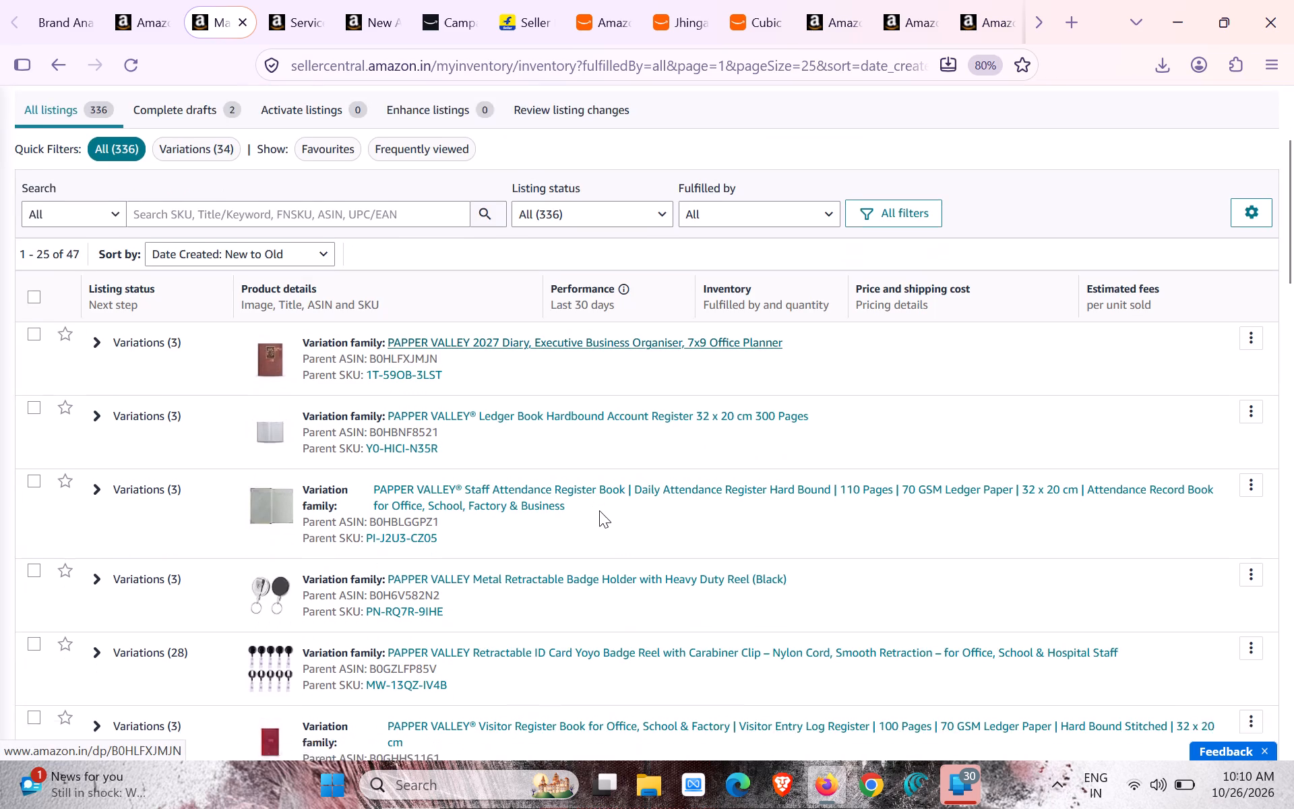
scroll(599, 510, down, 3)
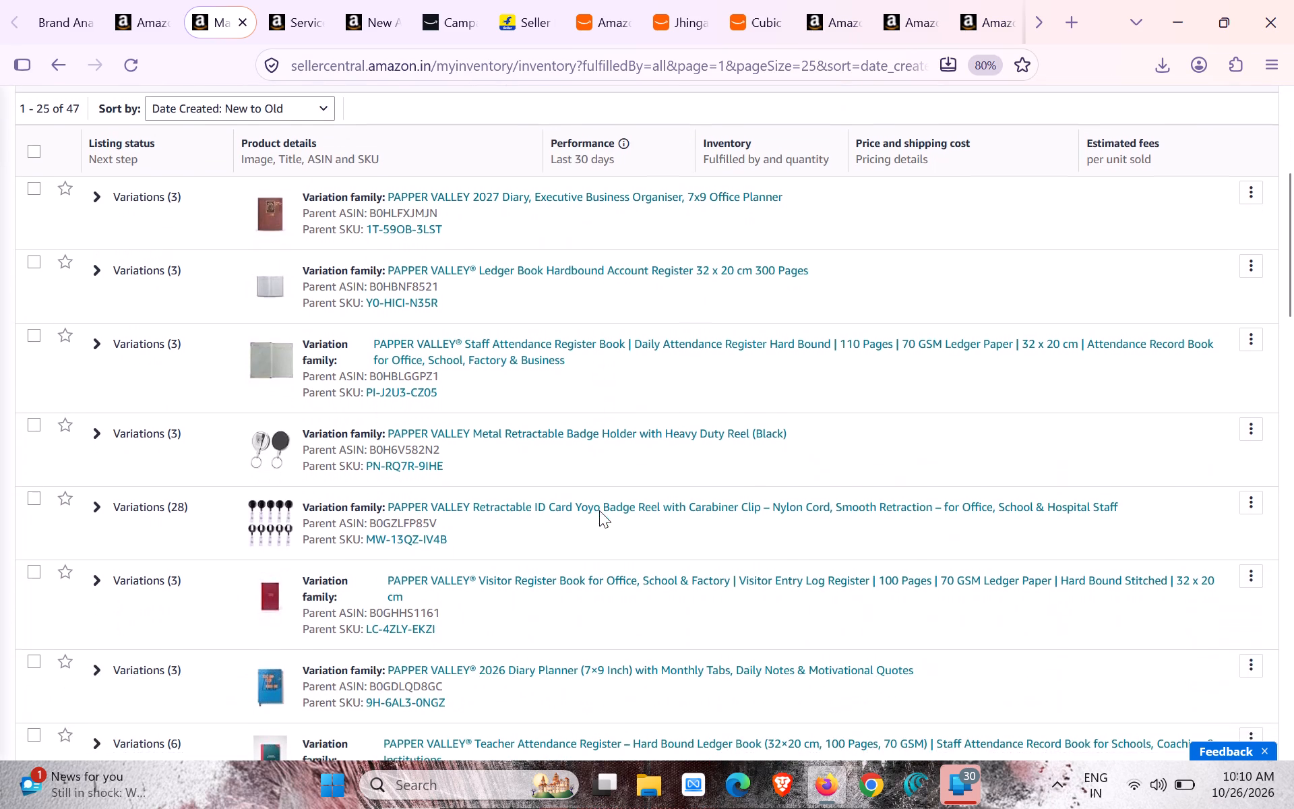
scroll(599, 510, down, 3)
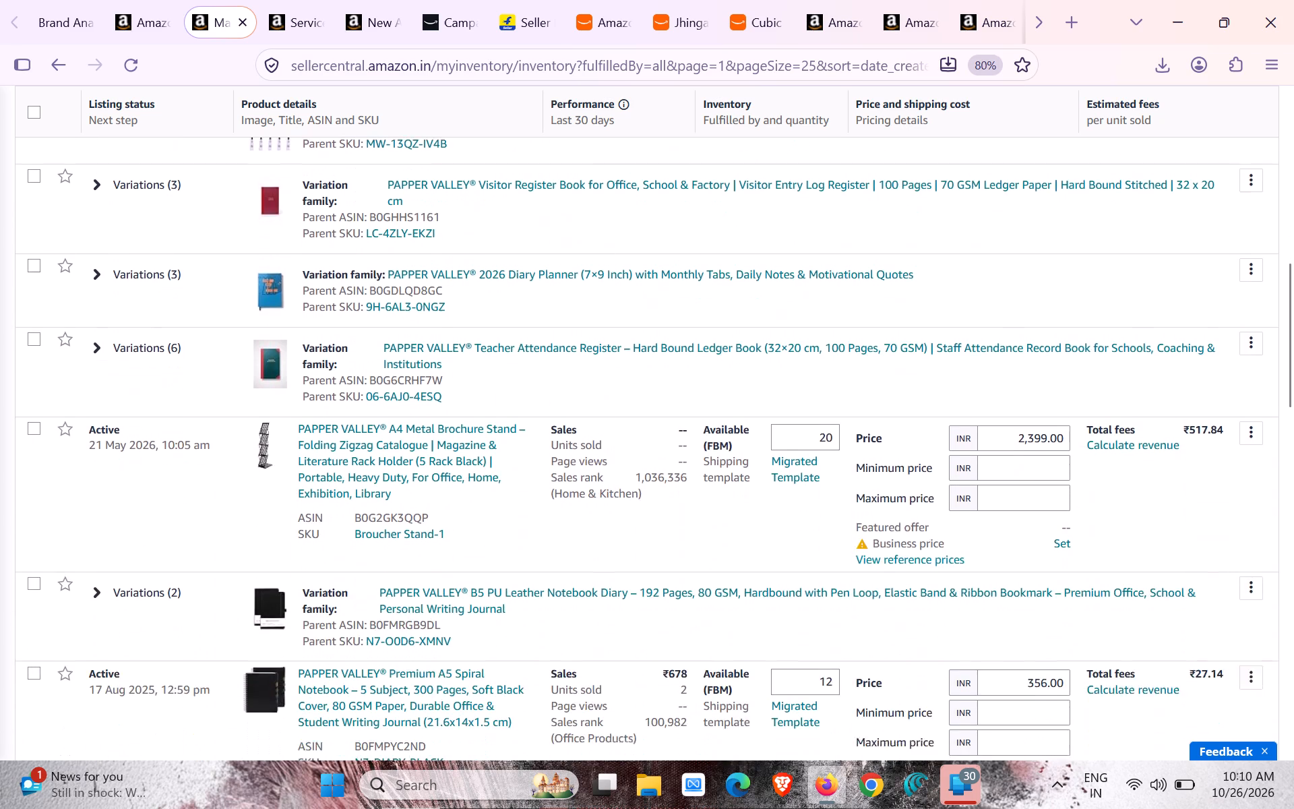
scroll(599, 510, down, 2)
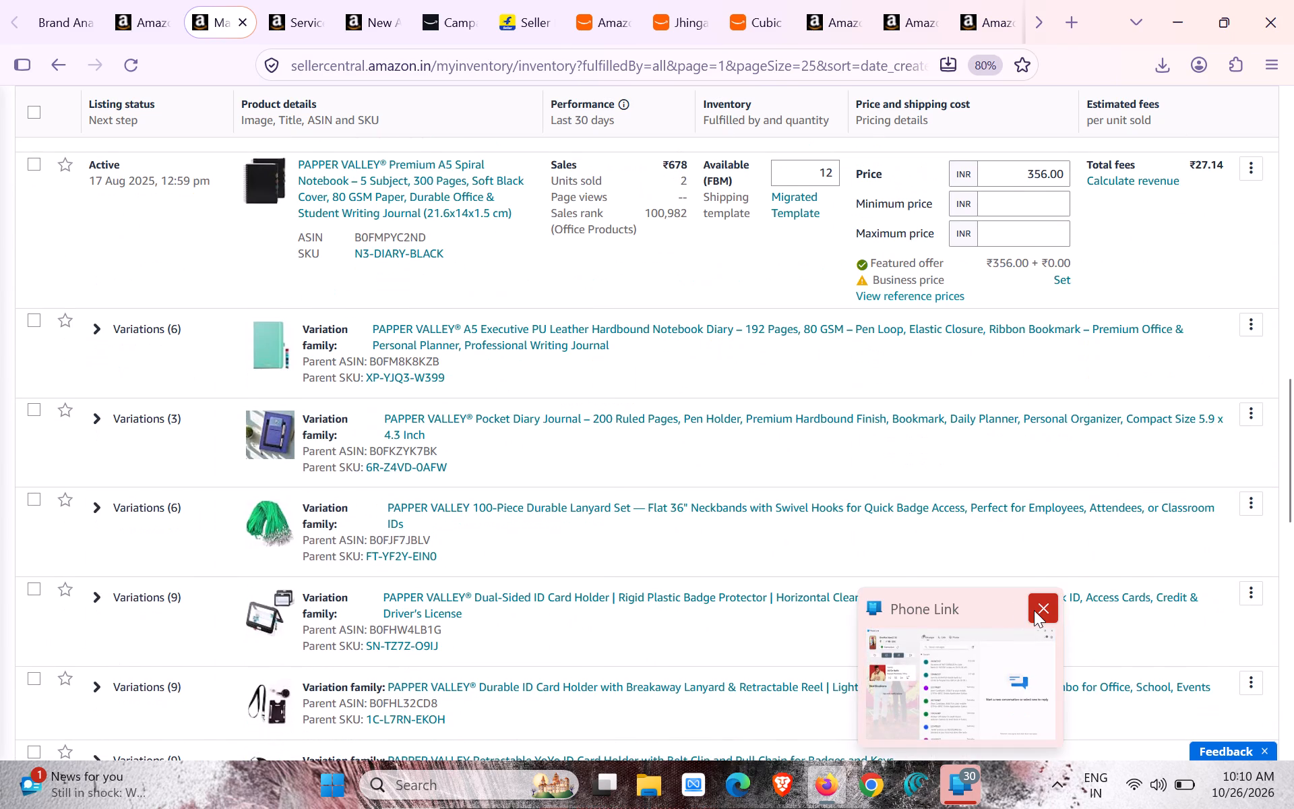
Close the Phone Link window.
click(1034, 610)
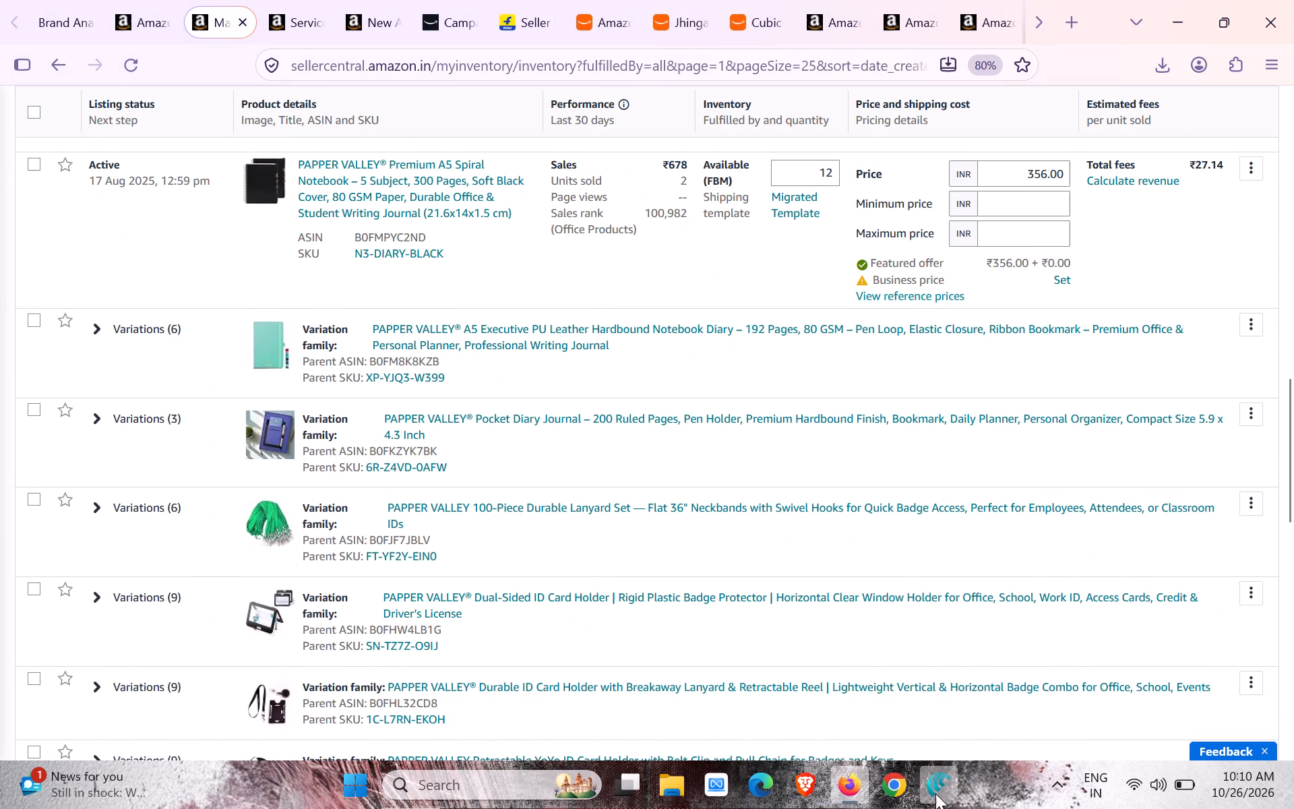
Switch to the other open browser that has the Amazon Seller Central tabs.
click(935, 793)
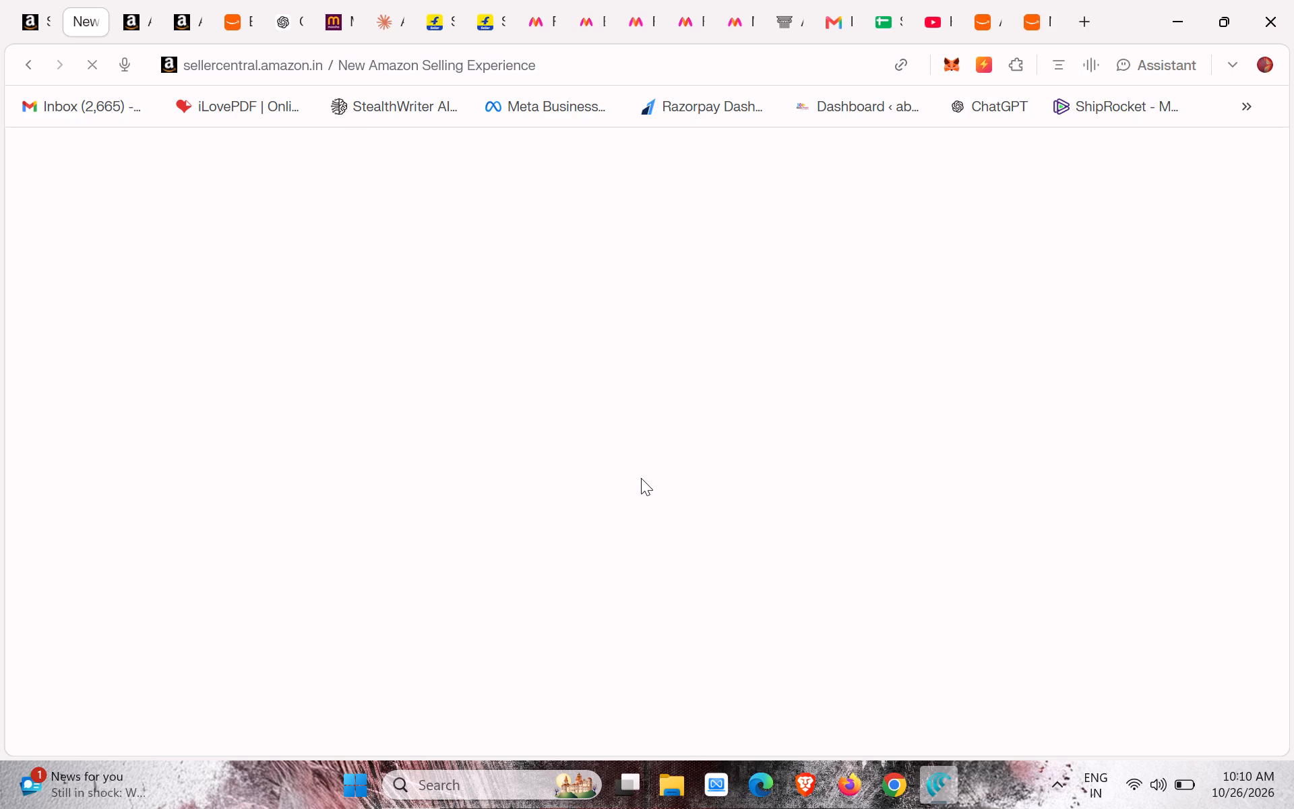
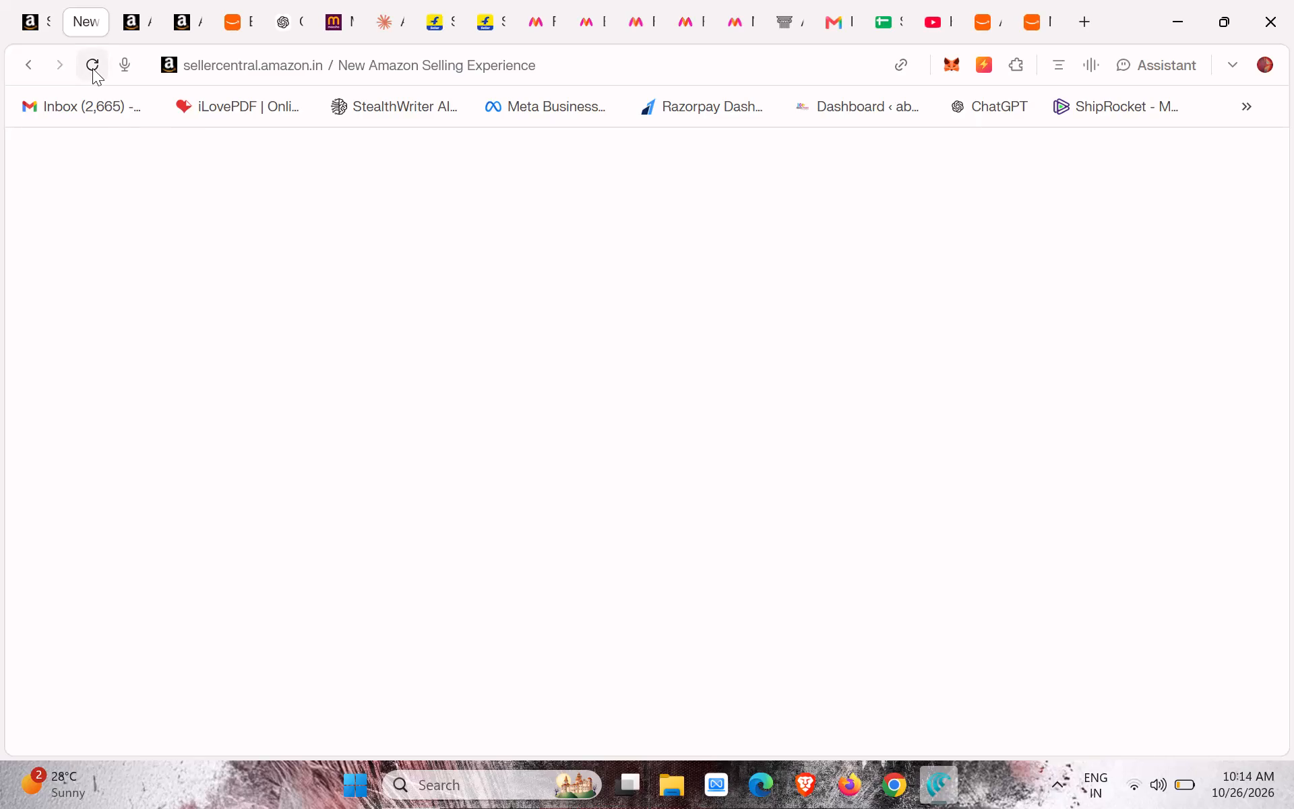
Reload the blank New Amazon Selling Experience page.
click(92, 68)
Switch to the Brave browser and go from ABHA PRINT's Manage Orders page to the Seller Central home page.
click(801, 779)
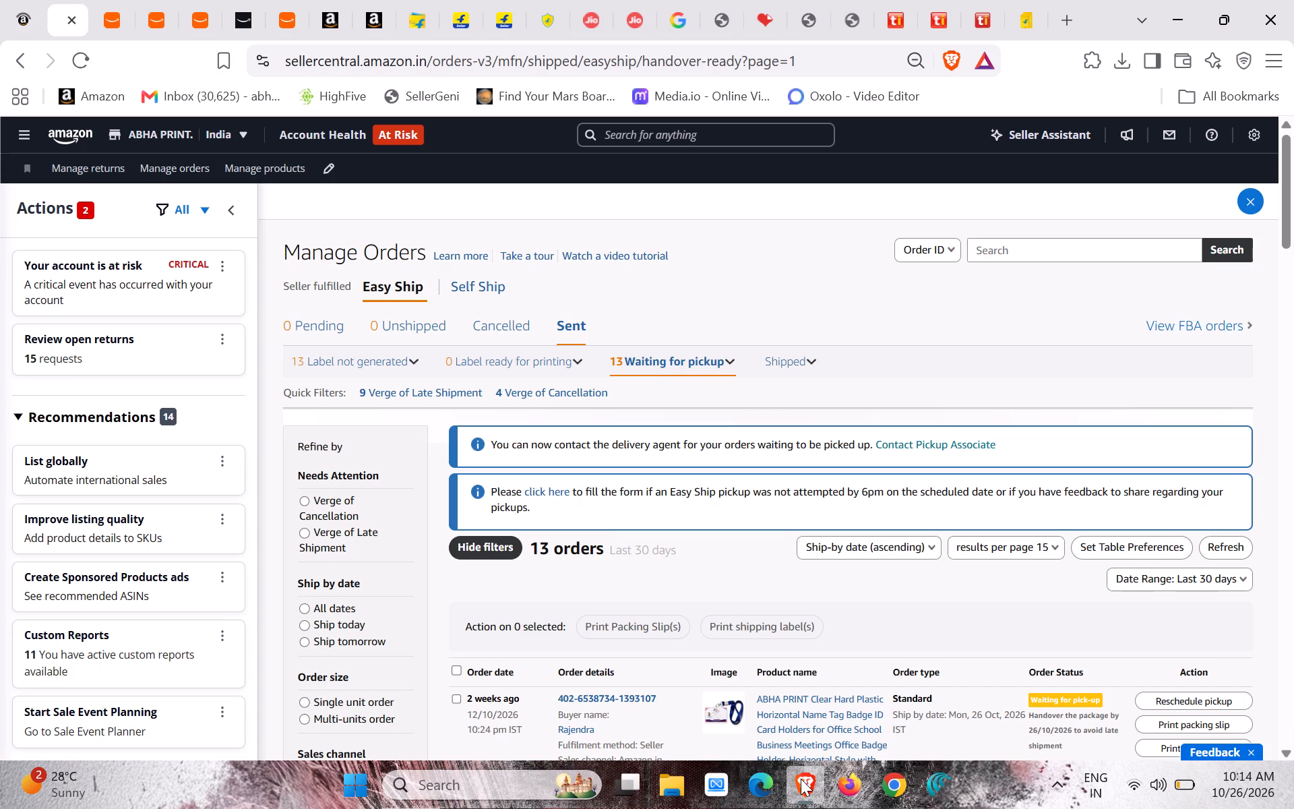
click(69, 131)
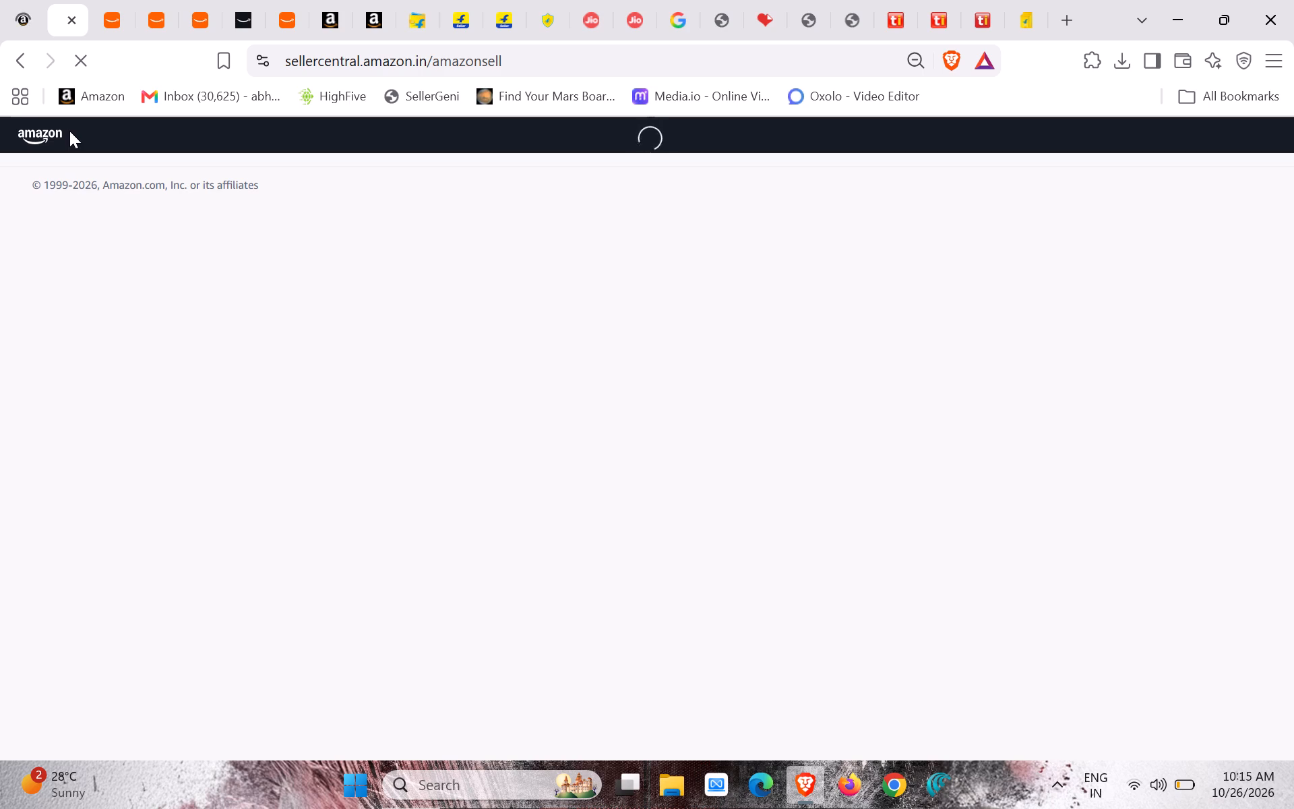
click(69, 131)
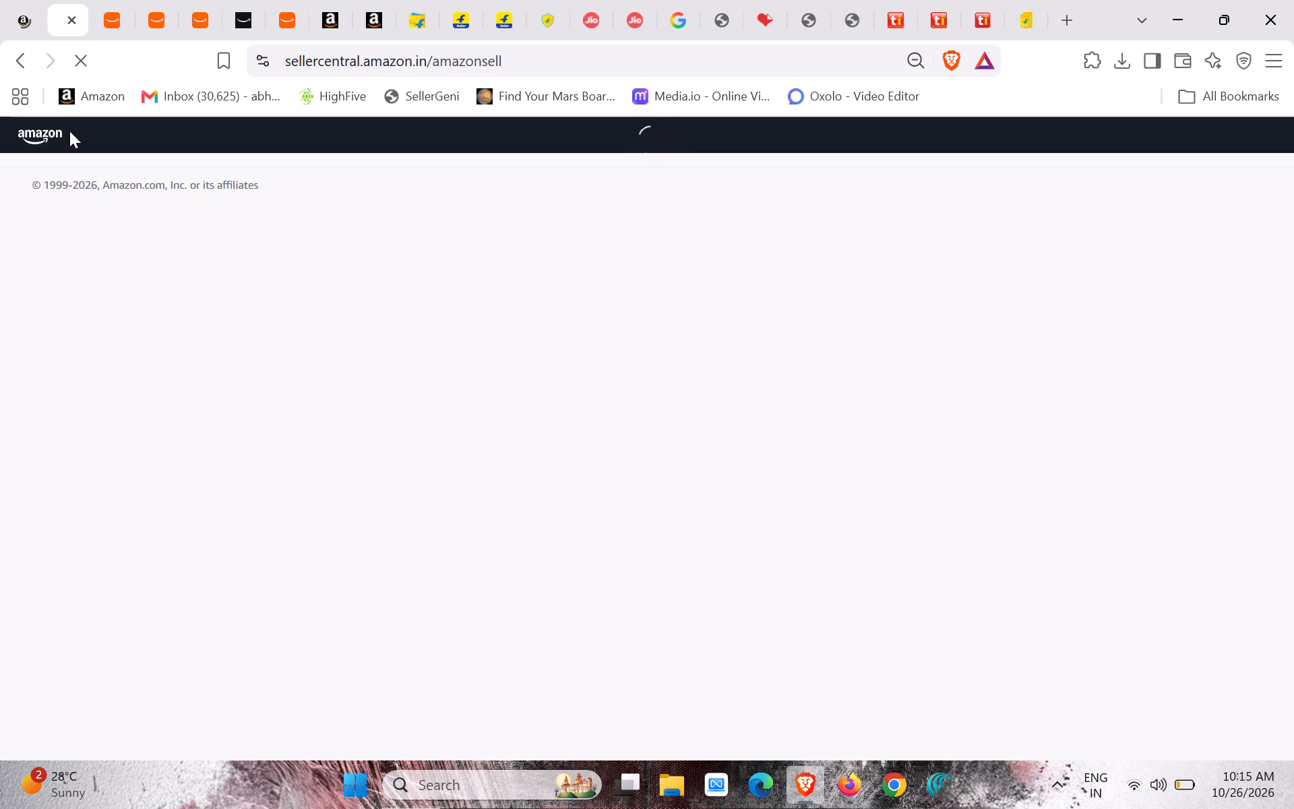
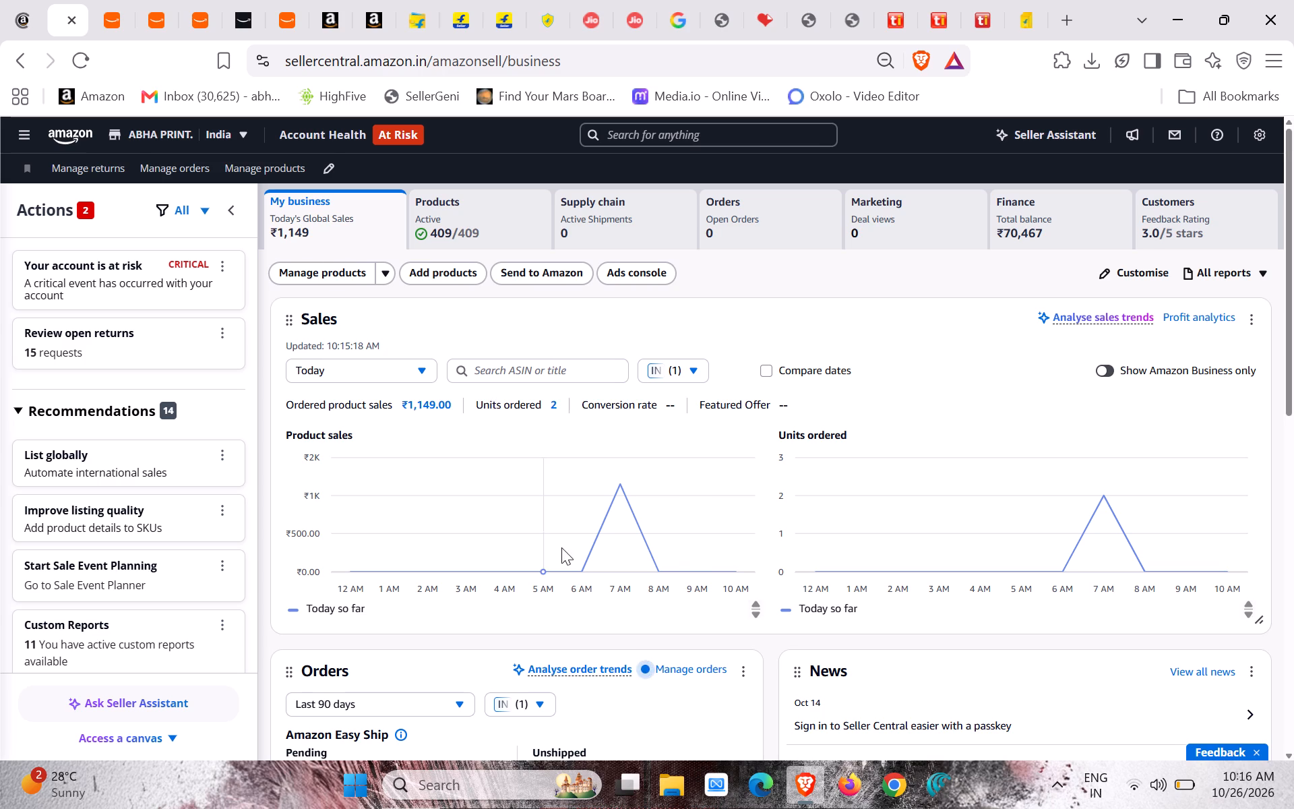
Switch to the Firefox browser and go from PAPPER VALLEY's Manage All Inventory page to its Manage Orders page.
click(841, 793)
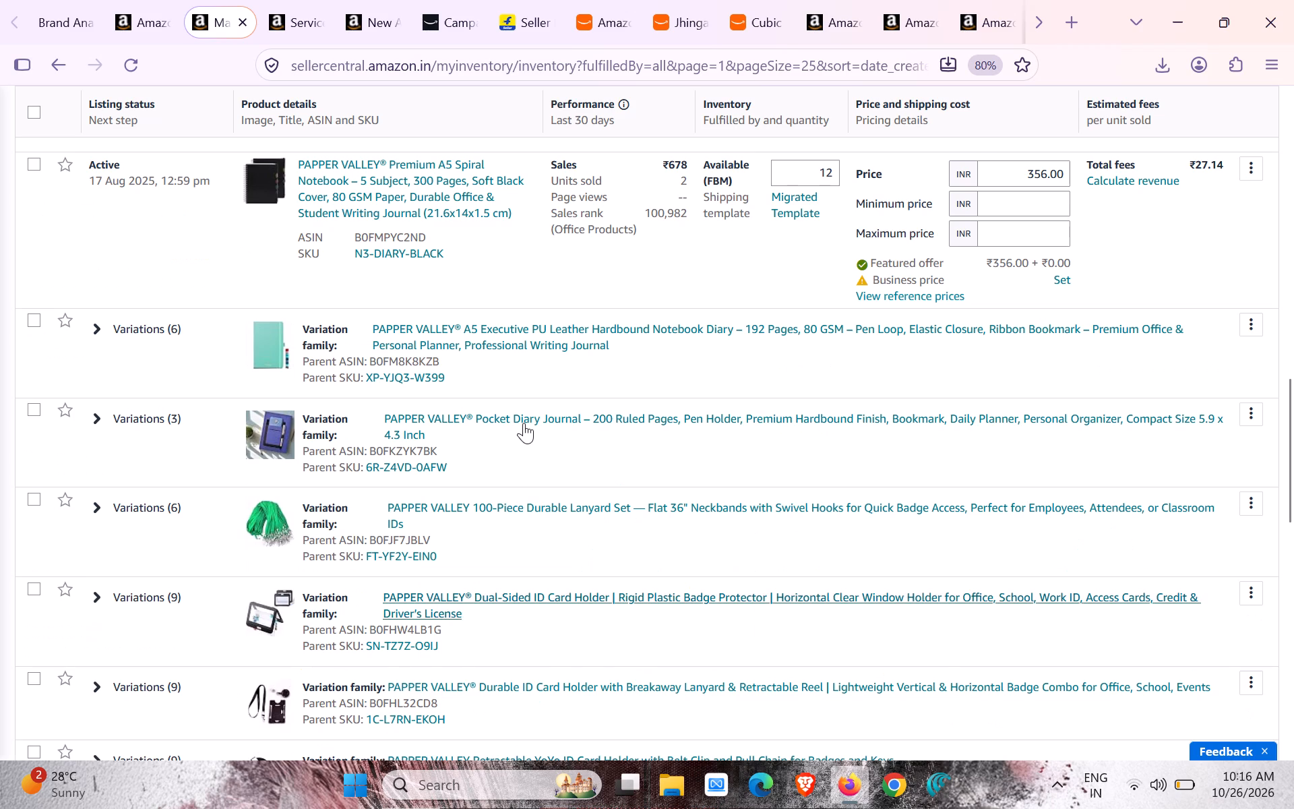
scroll(524, 423, up, 7)
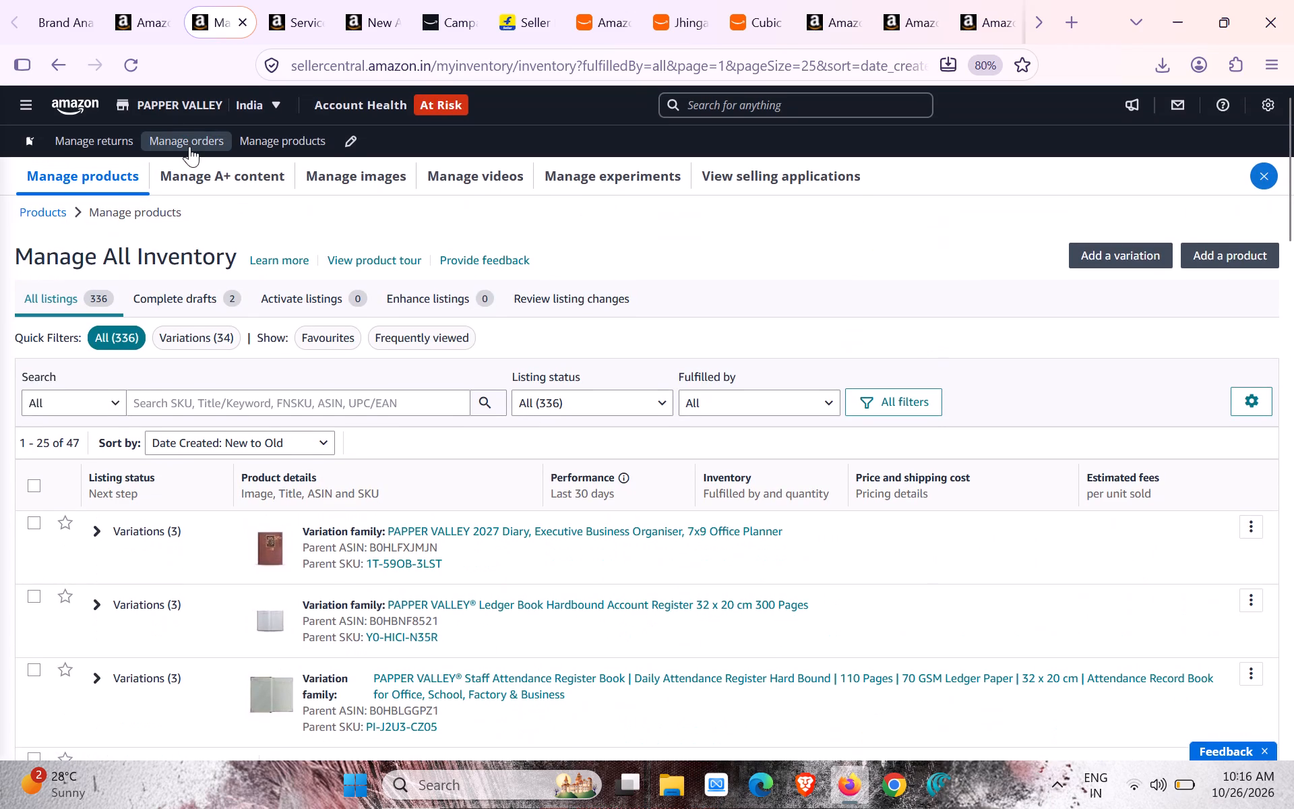
click(189, 146)
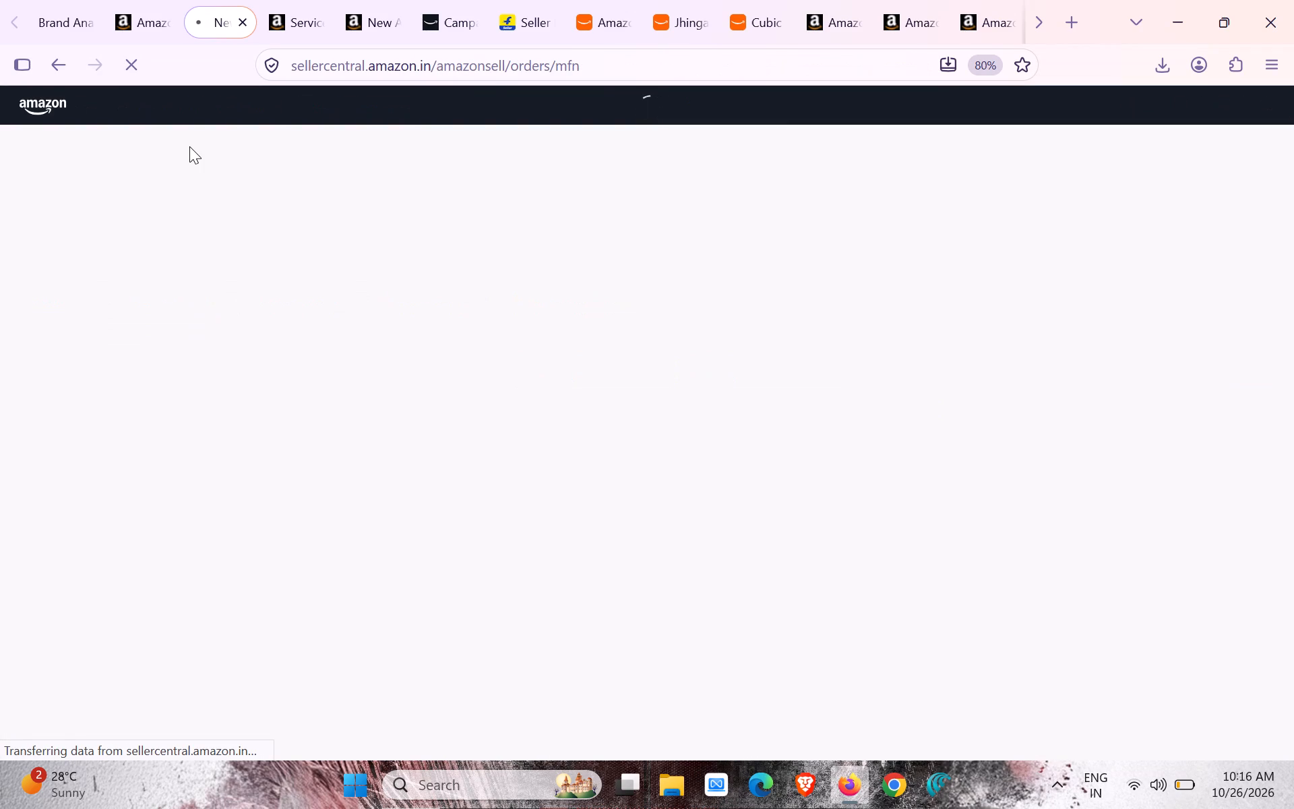
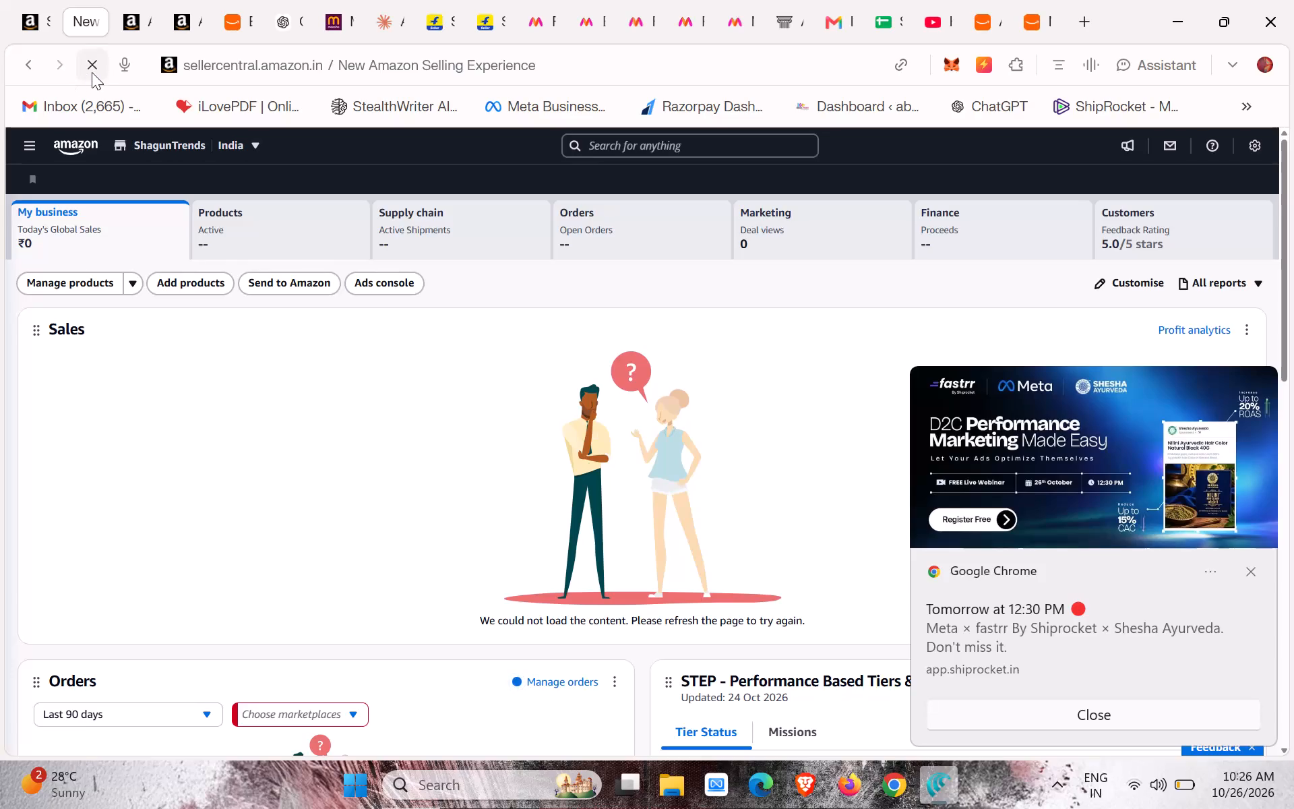
Switch to the Comet browser and try to refresh the ShagunTrends Seller Central home page.
click(92, 72)
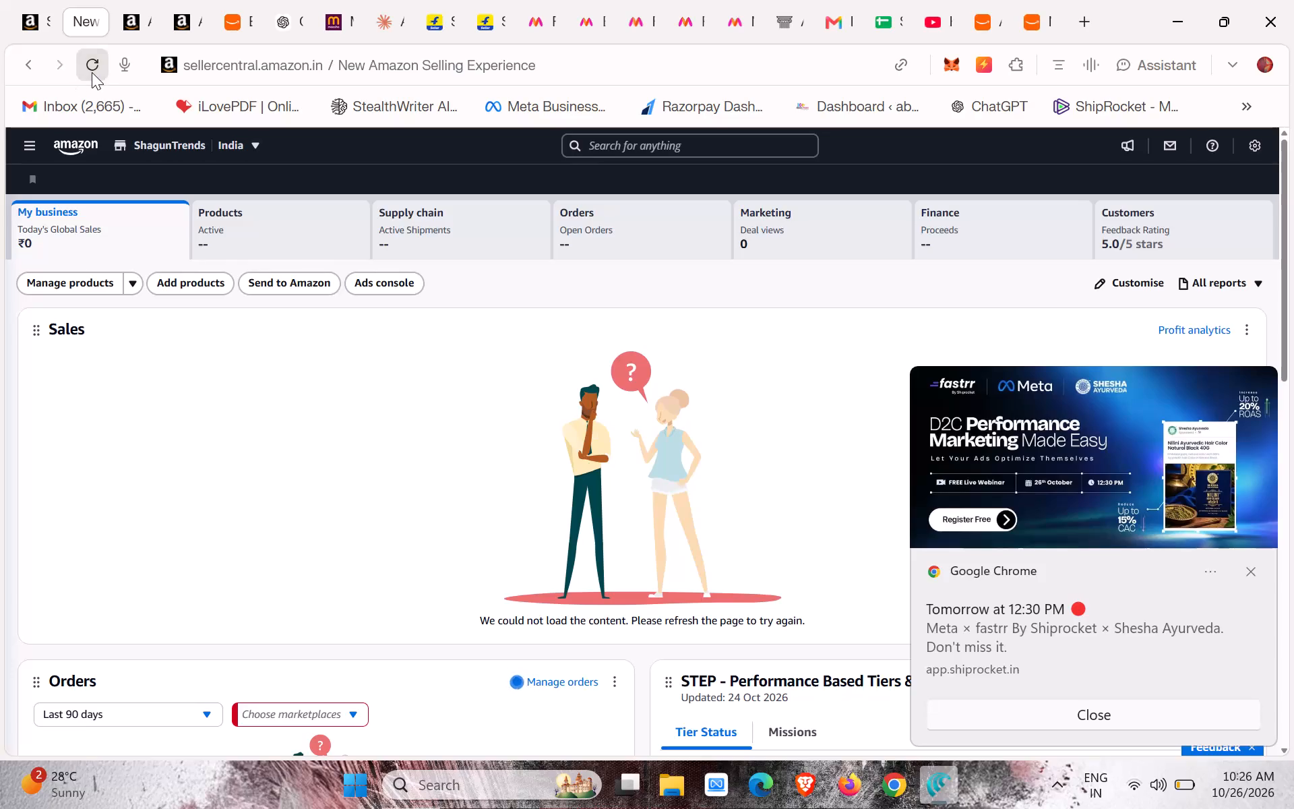
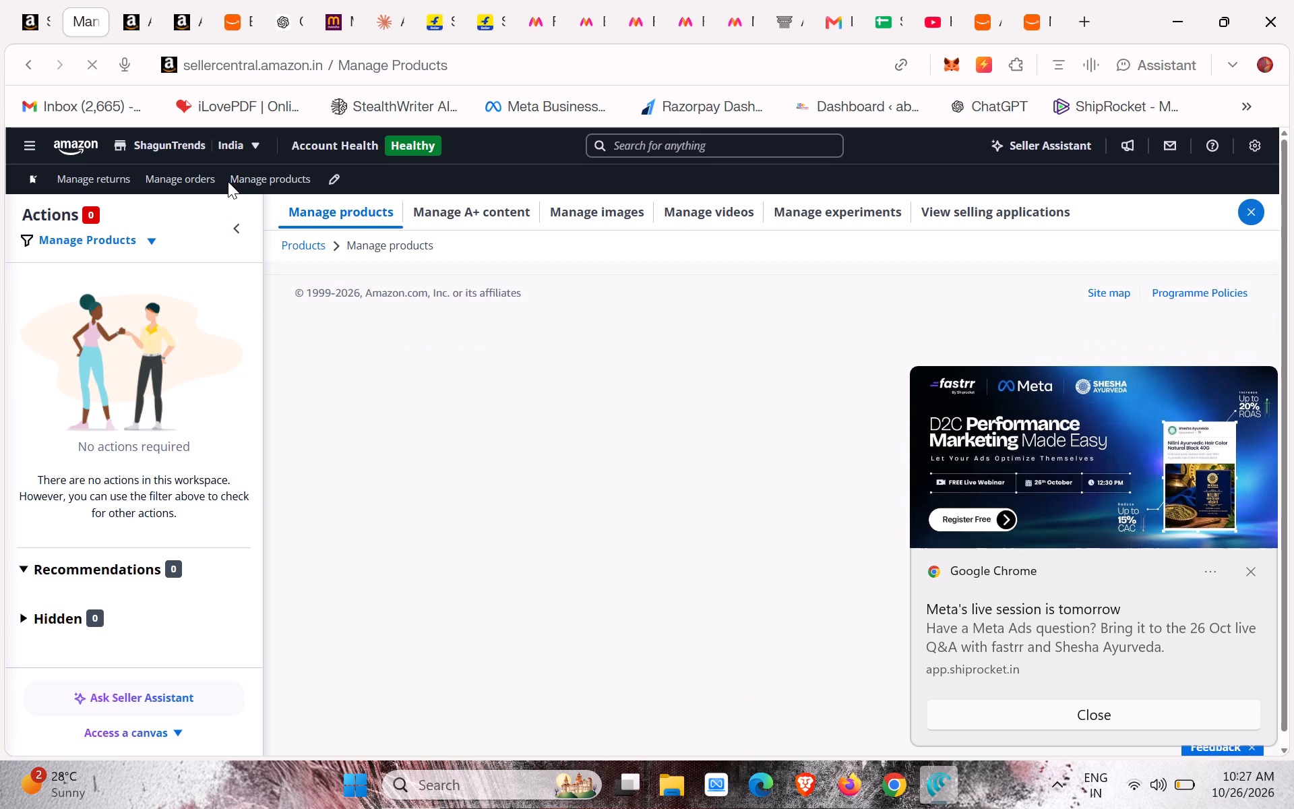
Go from ShagunTrends' Manage Products page to its Manage Orders page.
click(208, 183)
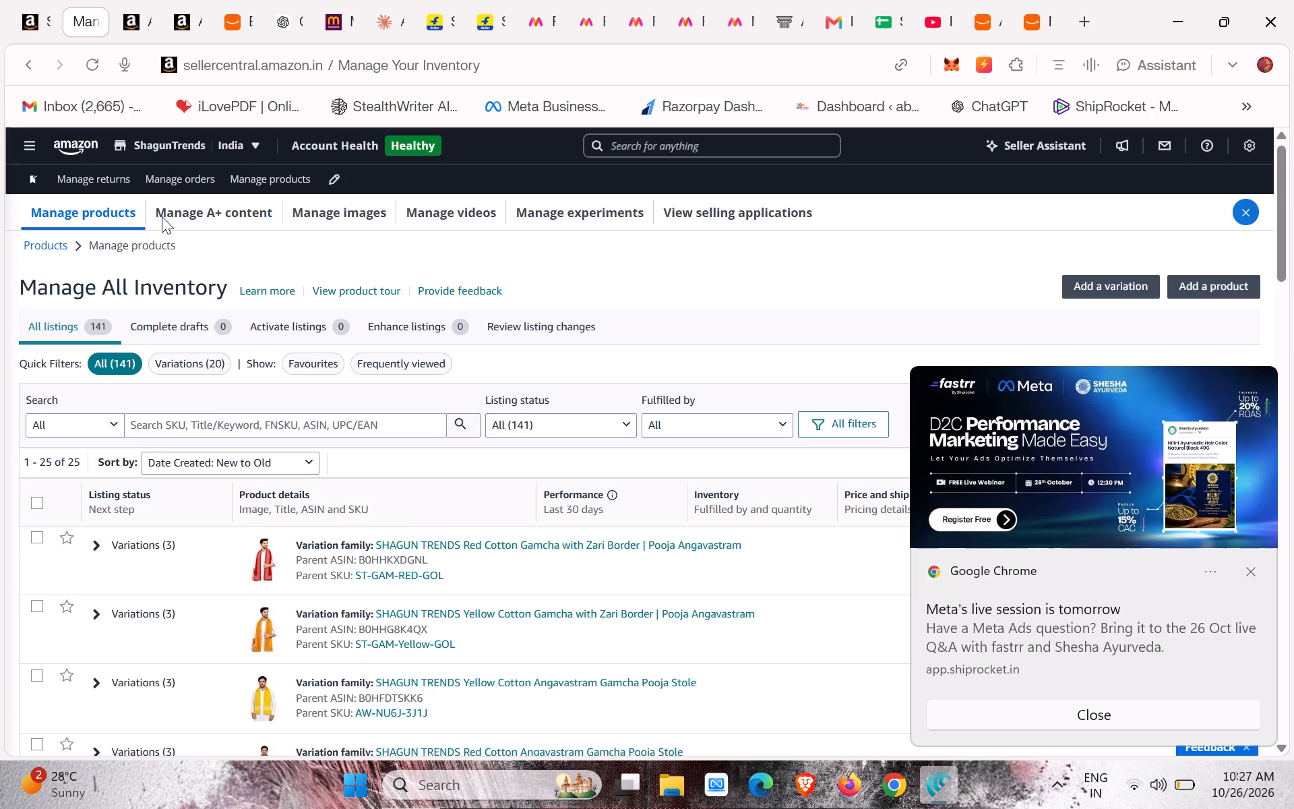
click(168, 183)
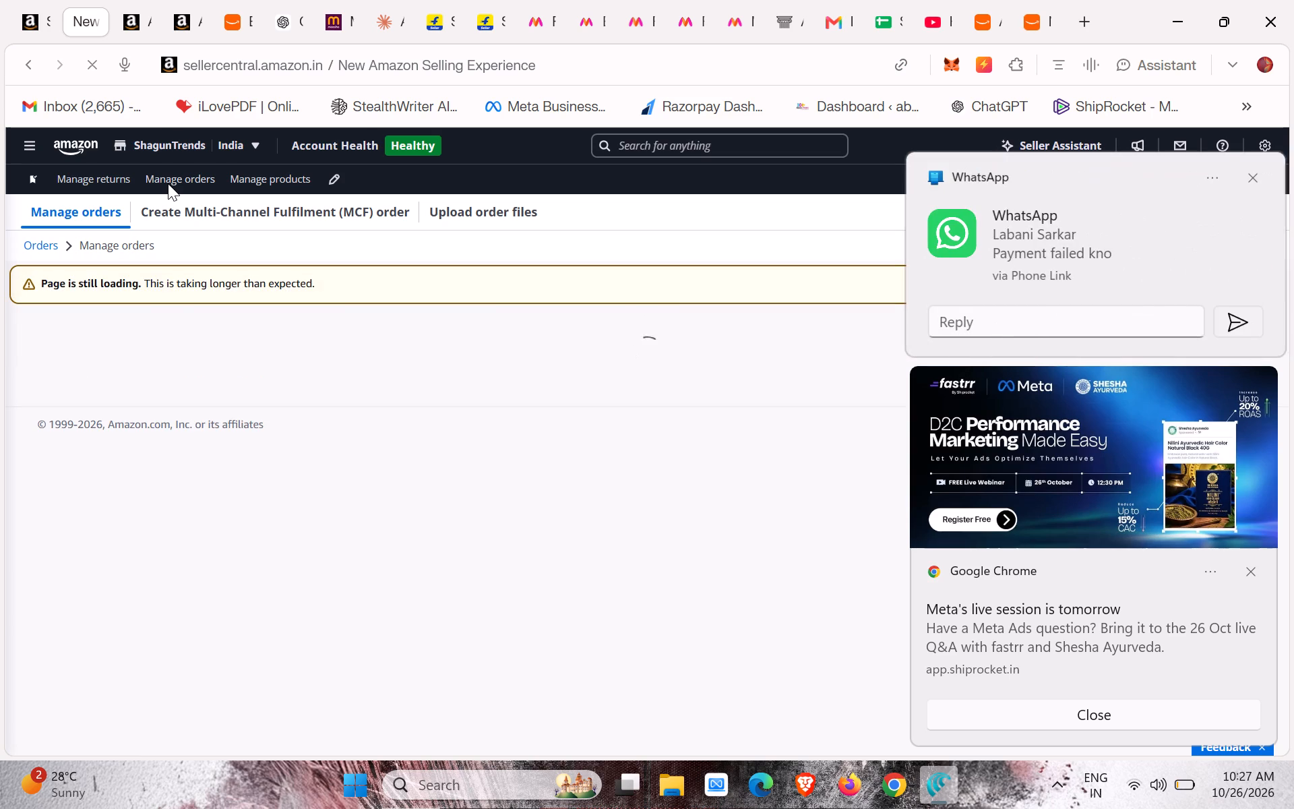
Dismiss the WhatsApp message notification covering the Manage Orders page.
click(1255, 181)
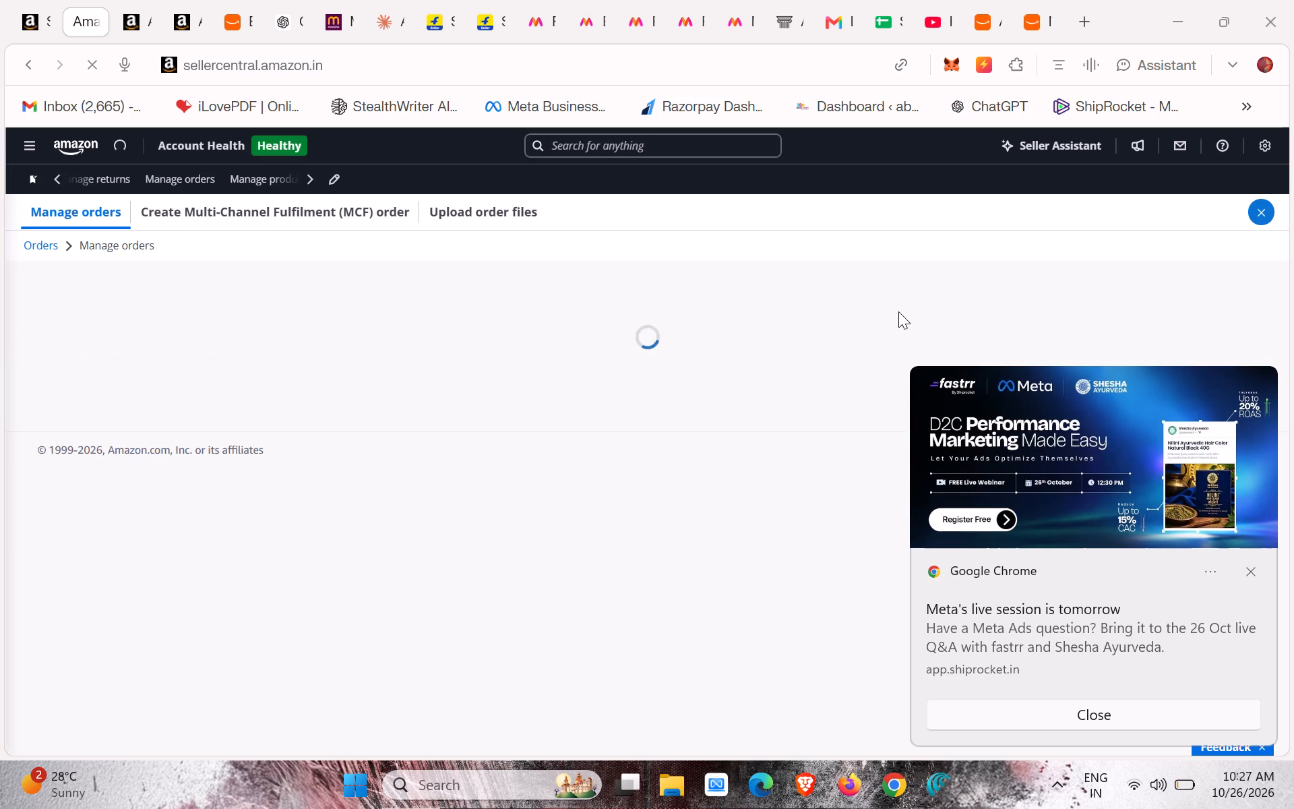
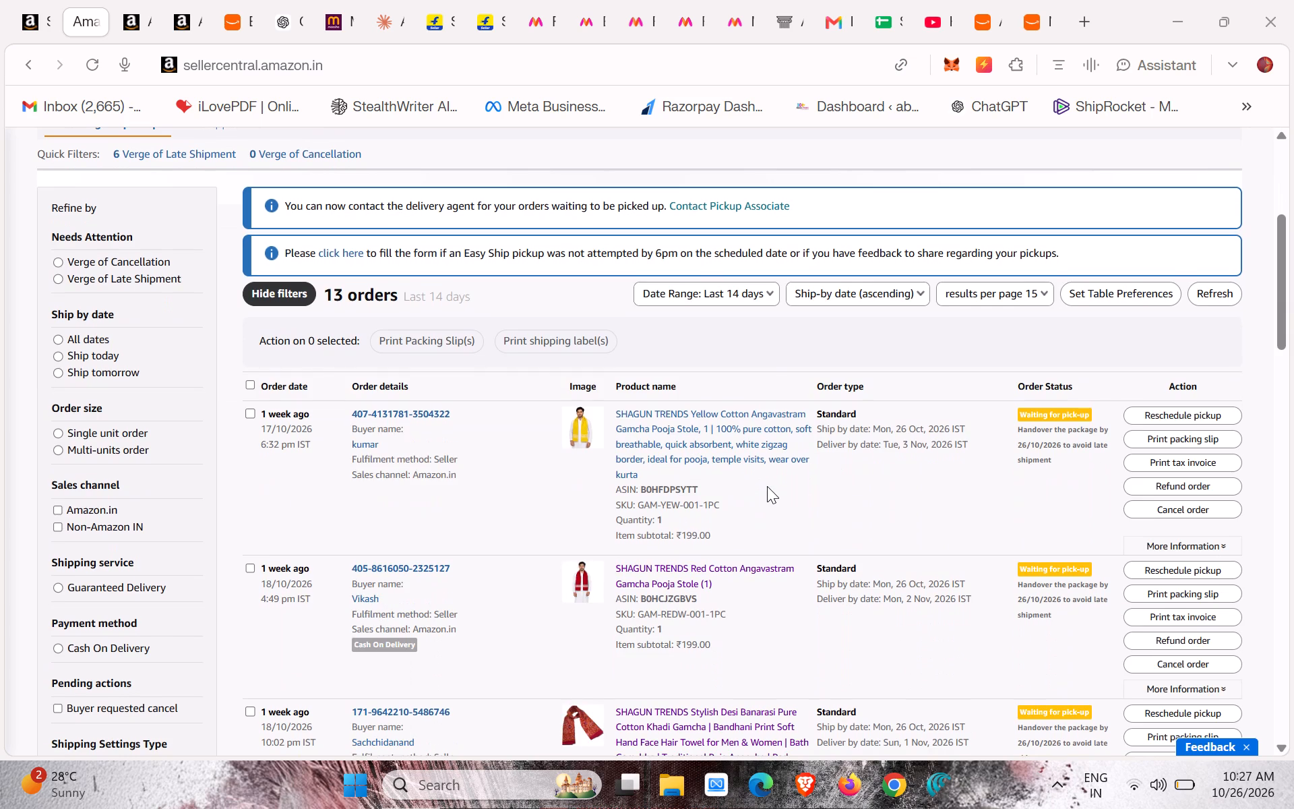
Review the SHAGUN TRENDS orders waiting for pick-up from the last 14 days, checking their products, ship-by dates and statuses.
scroll(767, 486, down, 2)
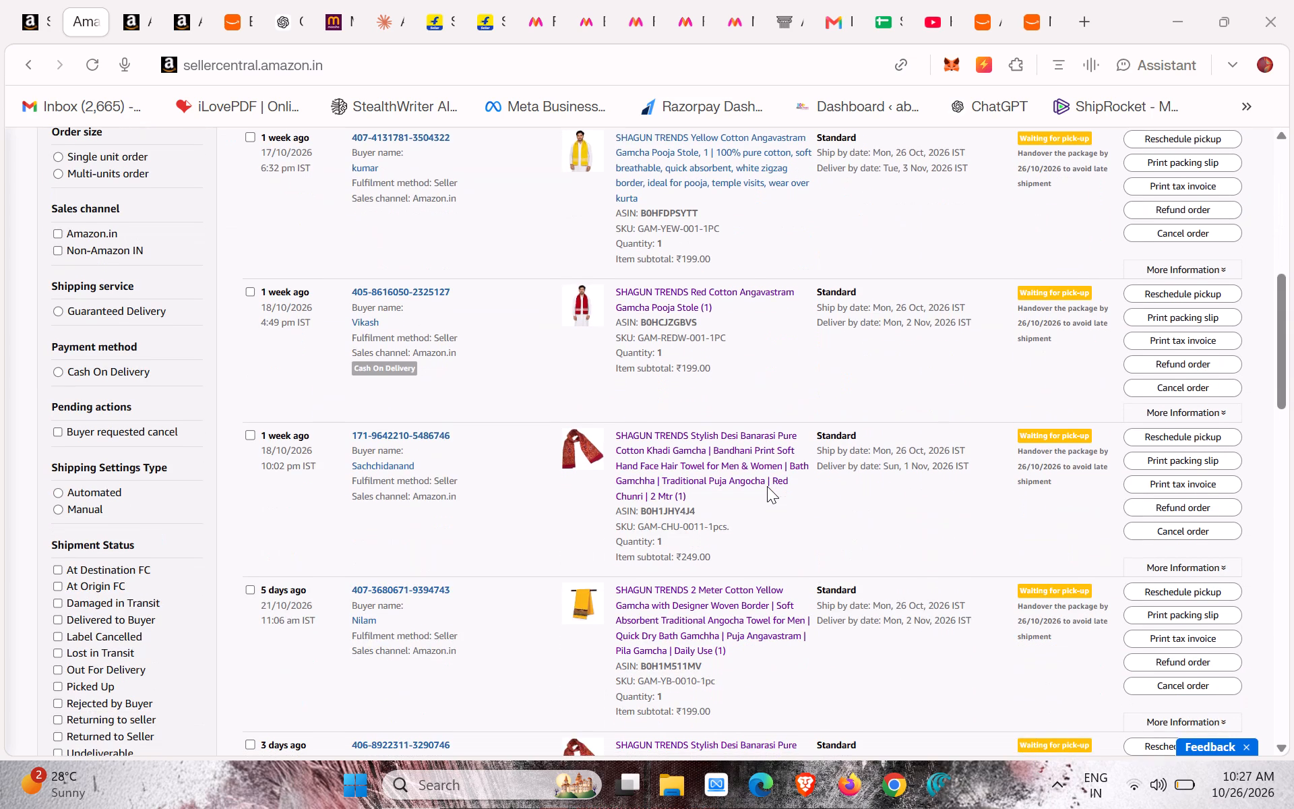
scroll(767, 486, down, 2)
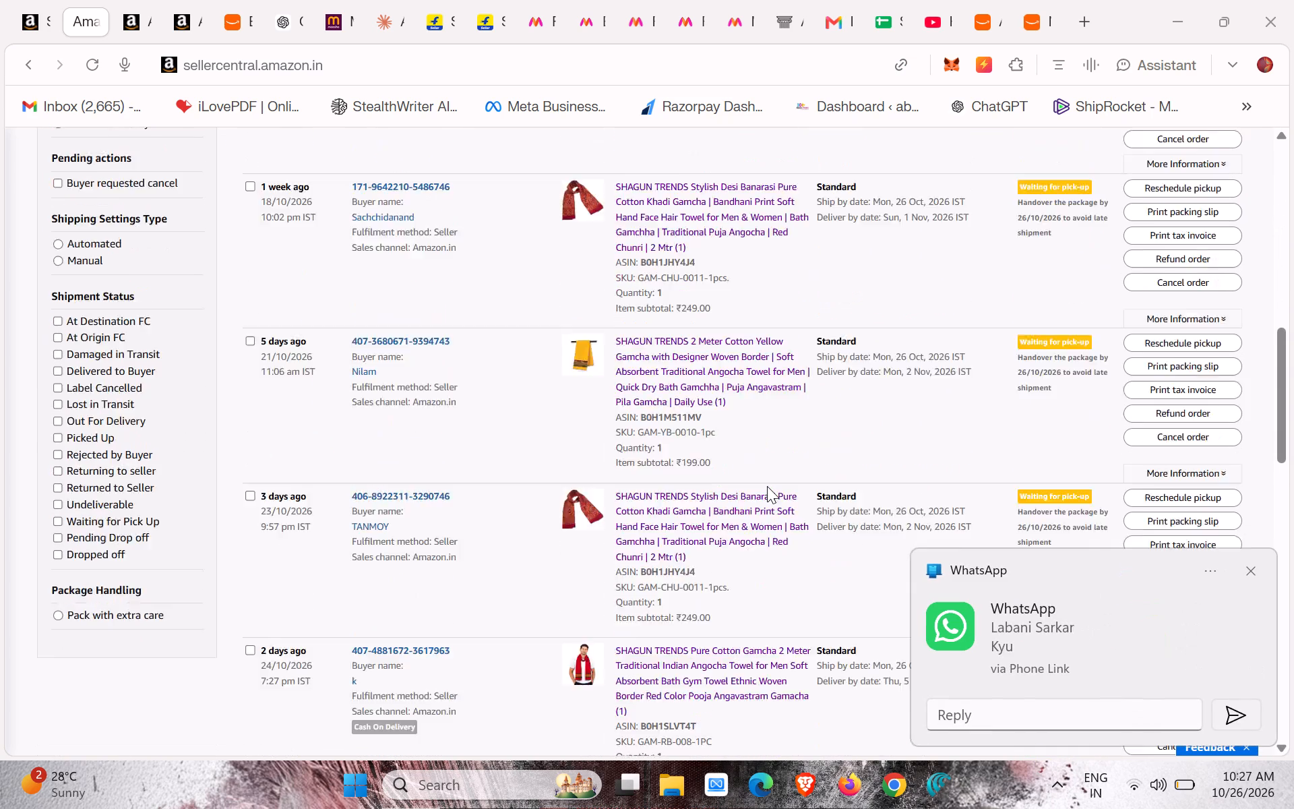
scroll(767, 486, down, 1)
click(1255, 574)
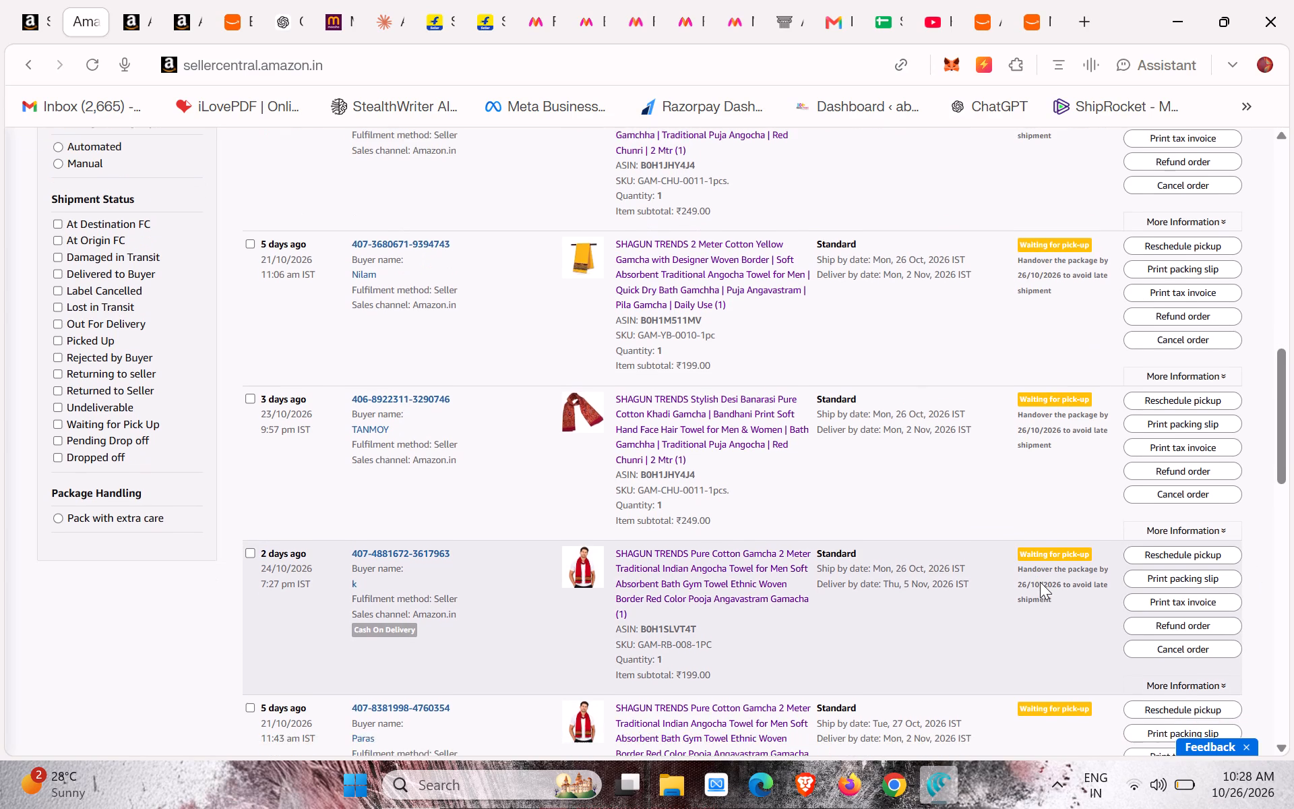
scroll(1040, 582, up, 1)
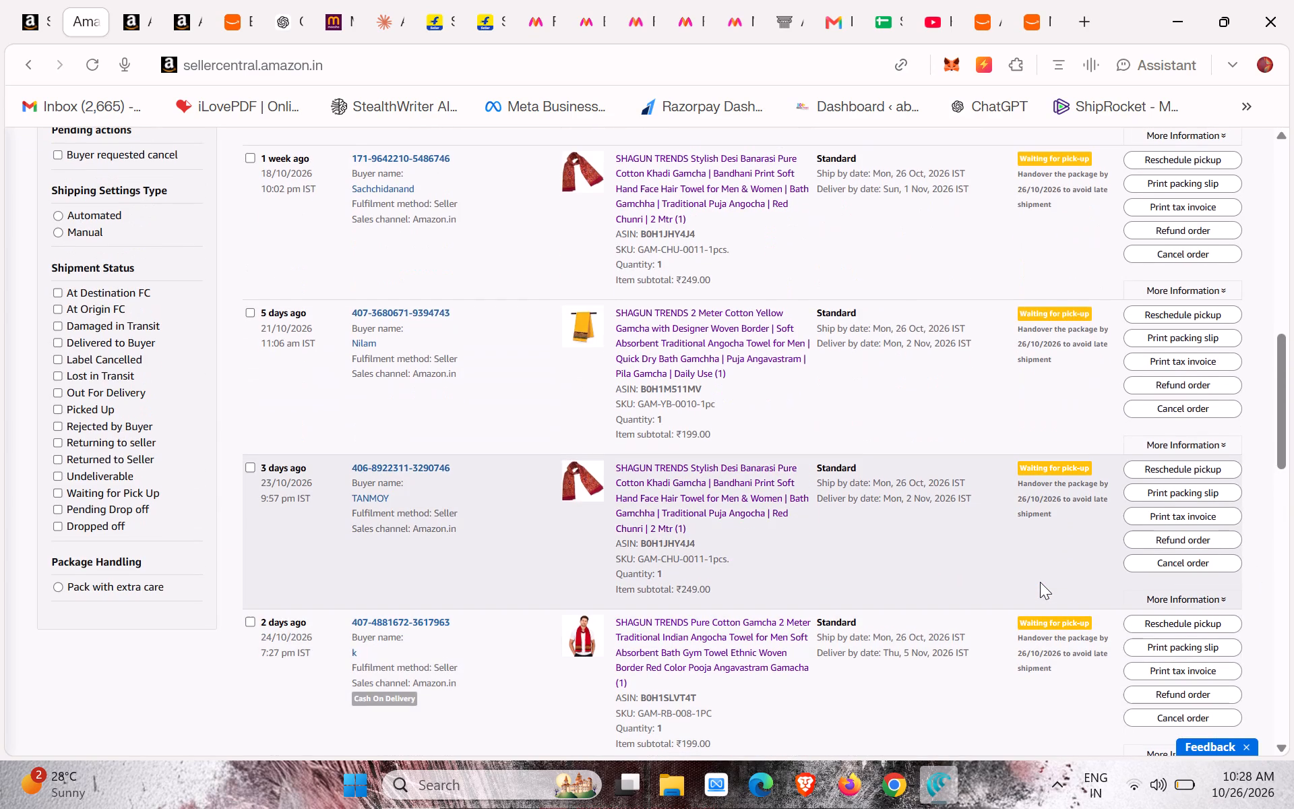
scroll(1040, 582, up, 3)
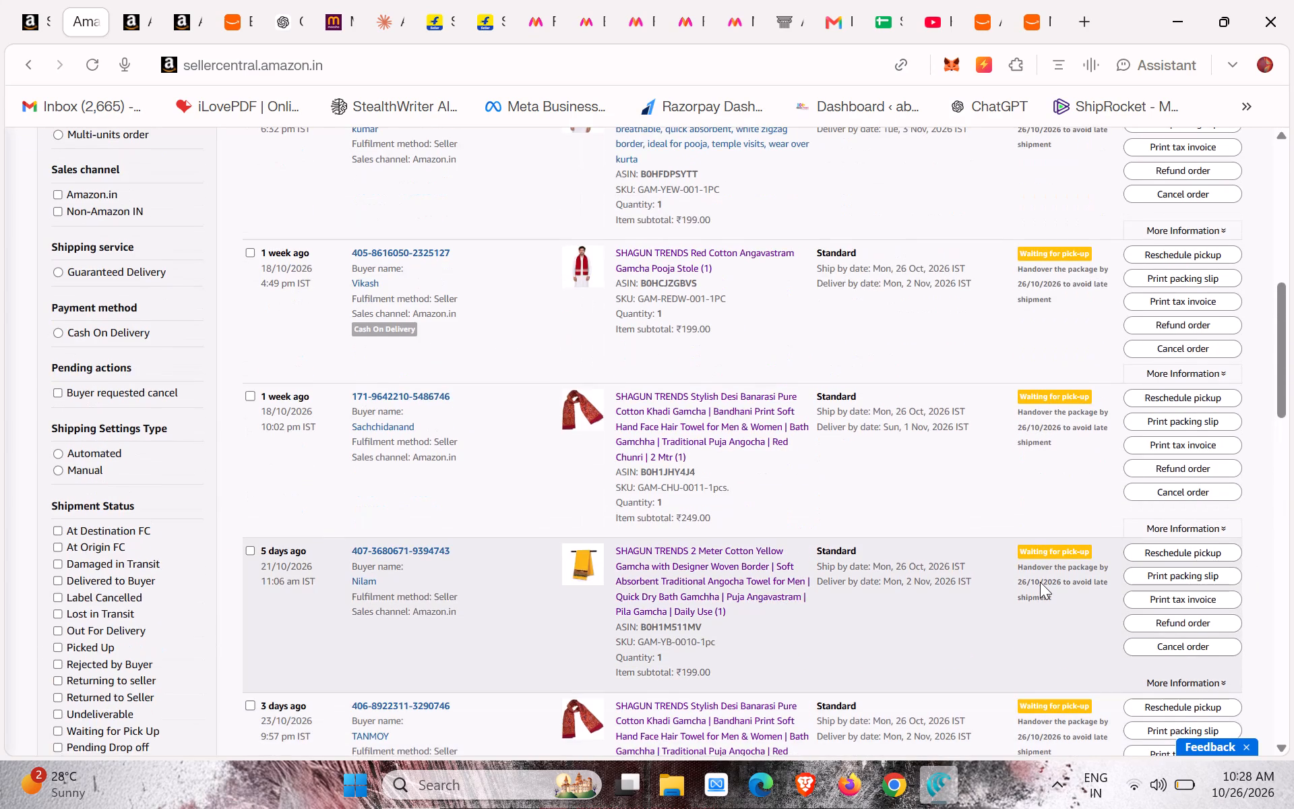
scroll(1040, 582, up, 2)
scroll(1040, 582, down, 4)
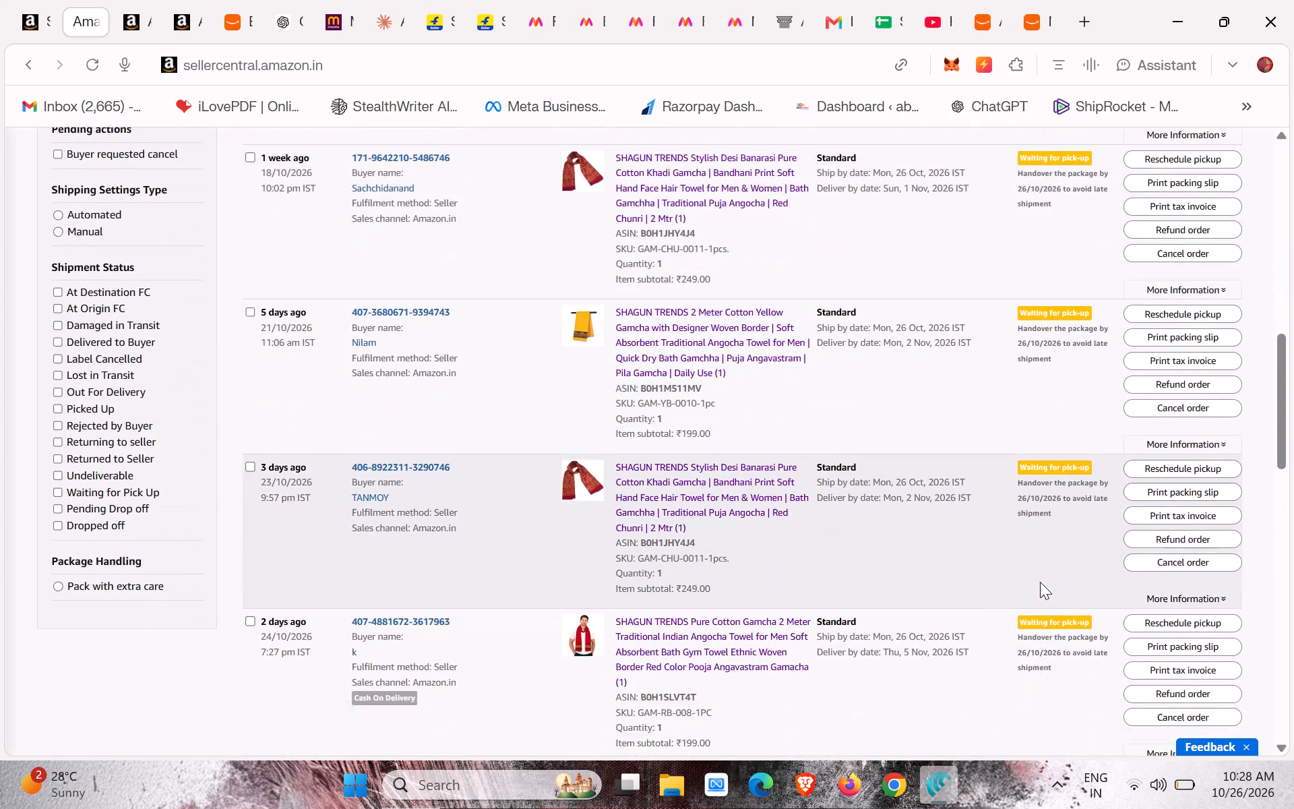
scroll(1040, 582, down, 4)
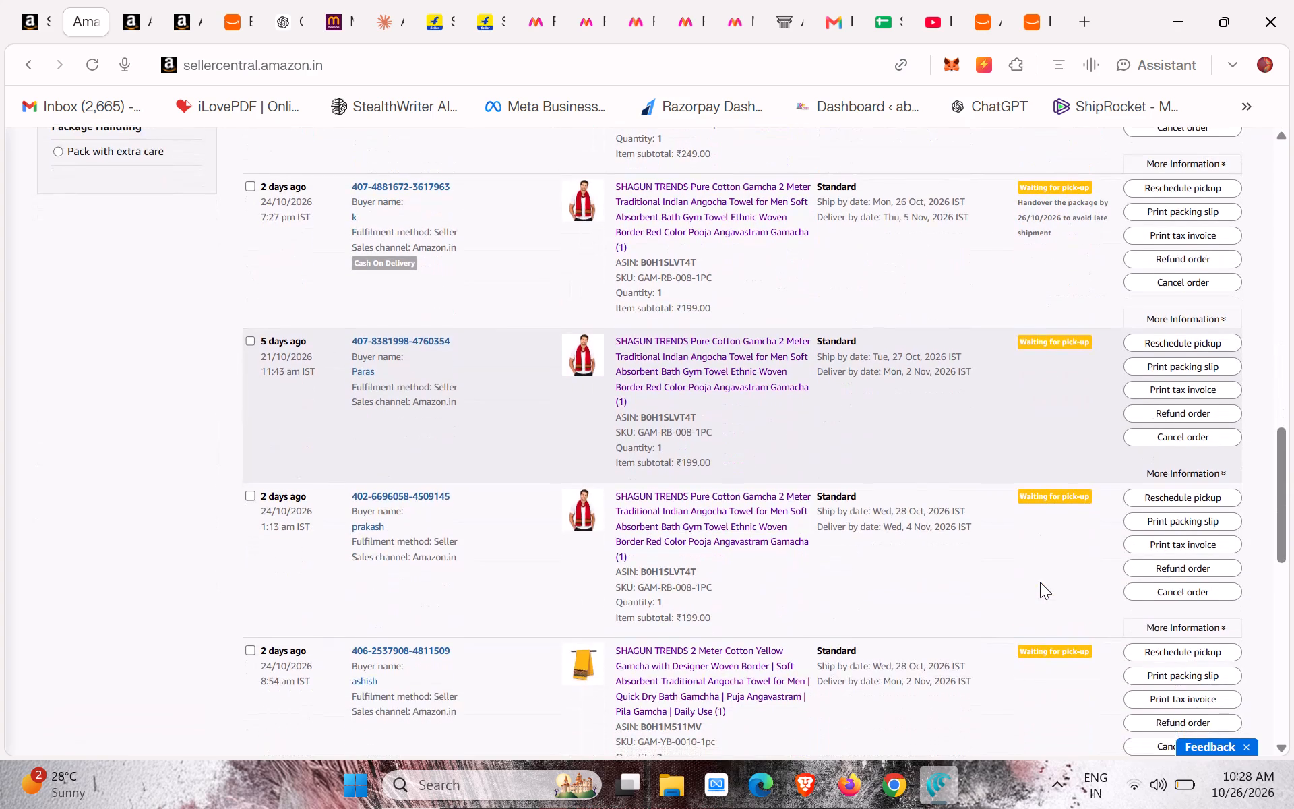
scroll(1040, 582, up, 3)
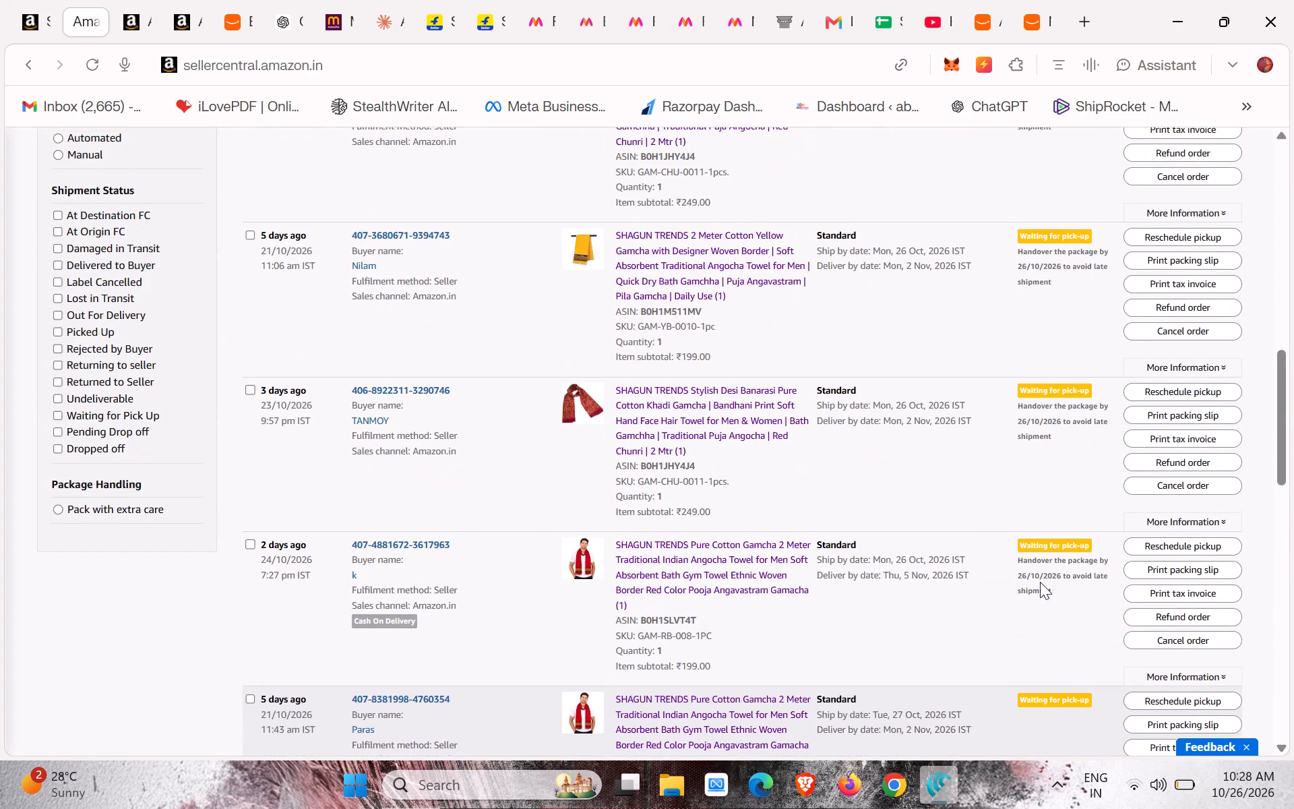
scroll(1040, 582, down, 3)
scroll(1040, 582, up, 1)
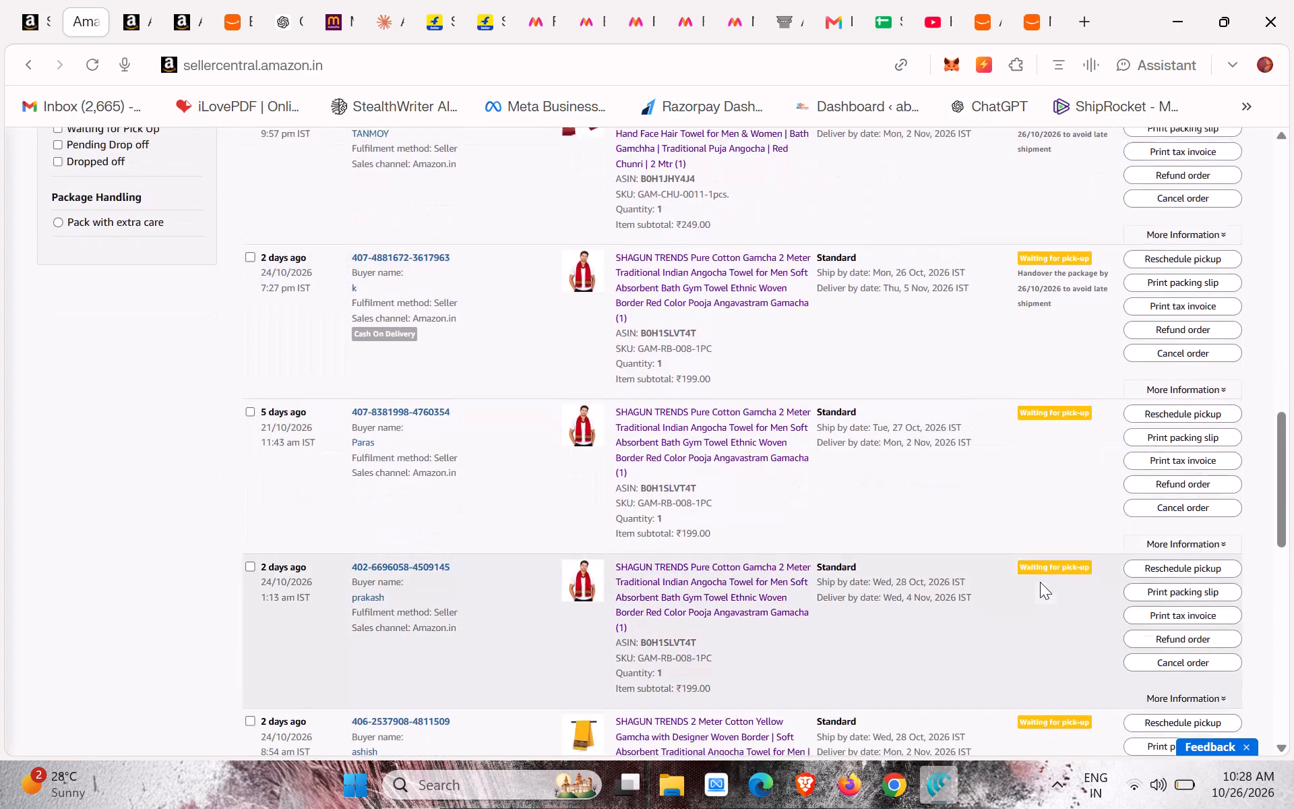
scroll(1040, 582, up, 5)
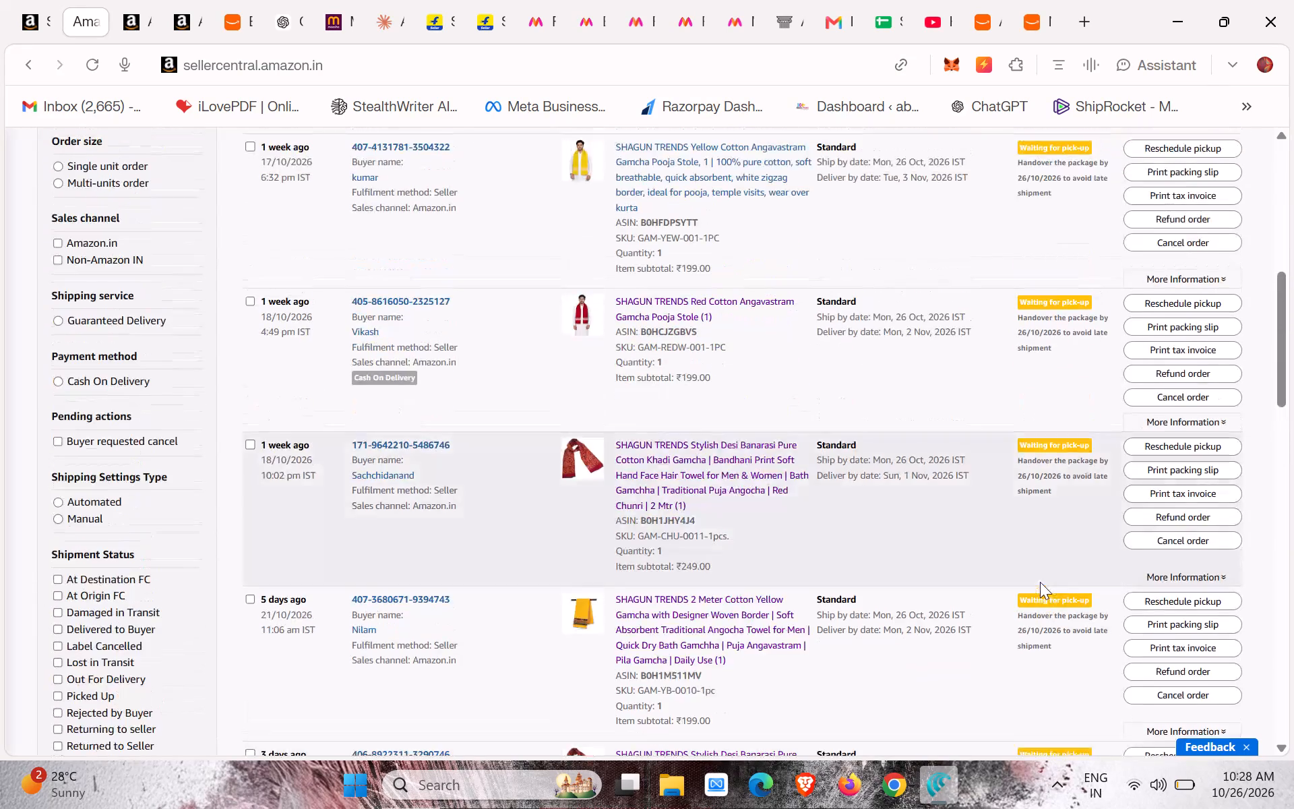
scroll(1040, 582, up, 1)
scroll(1040, 582, down, 13)
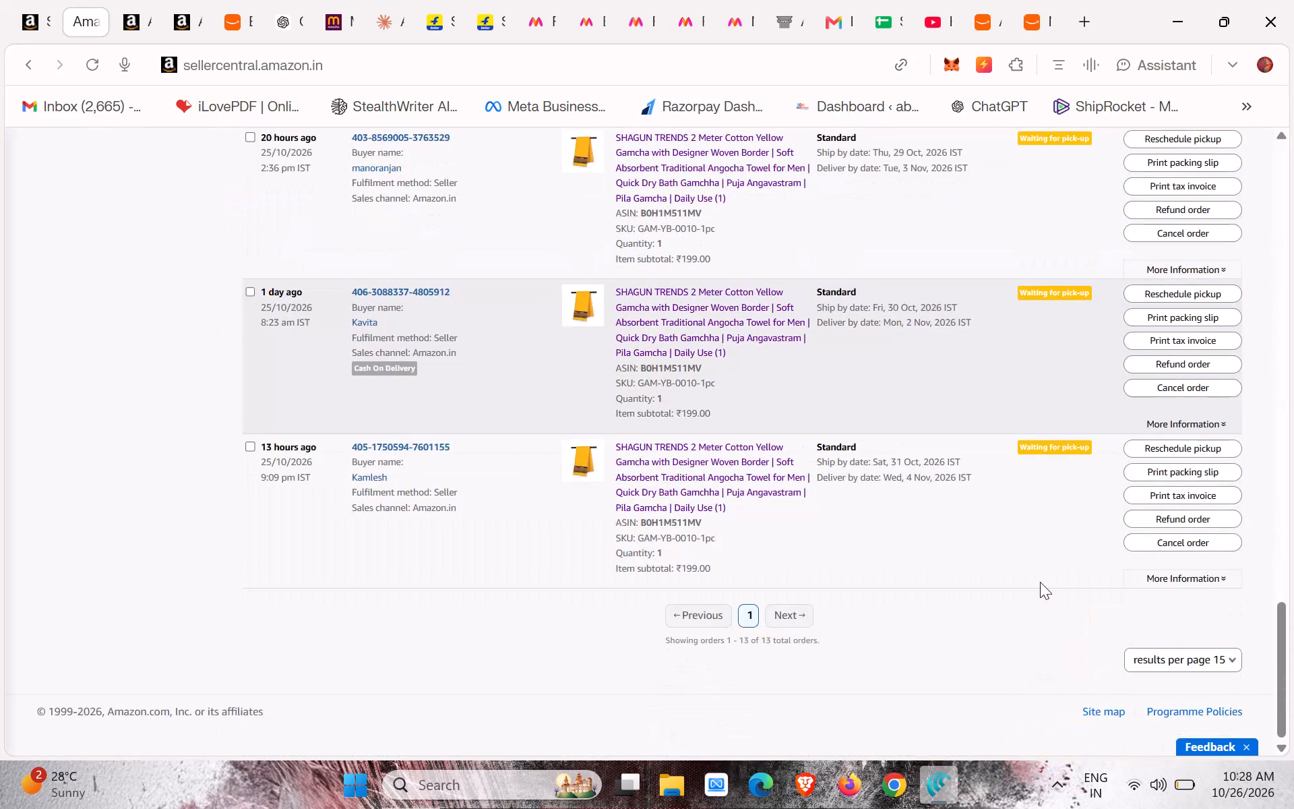
scroll(1040, 582, up, 2)
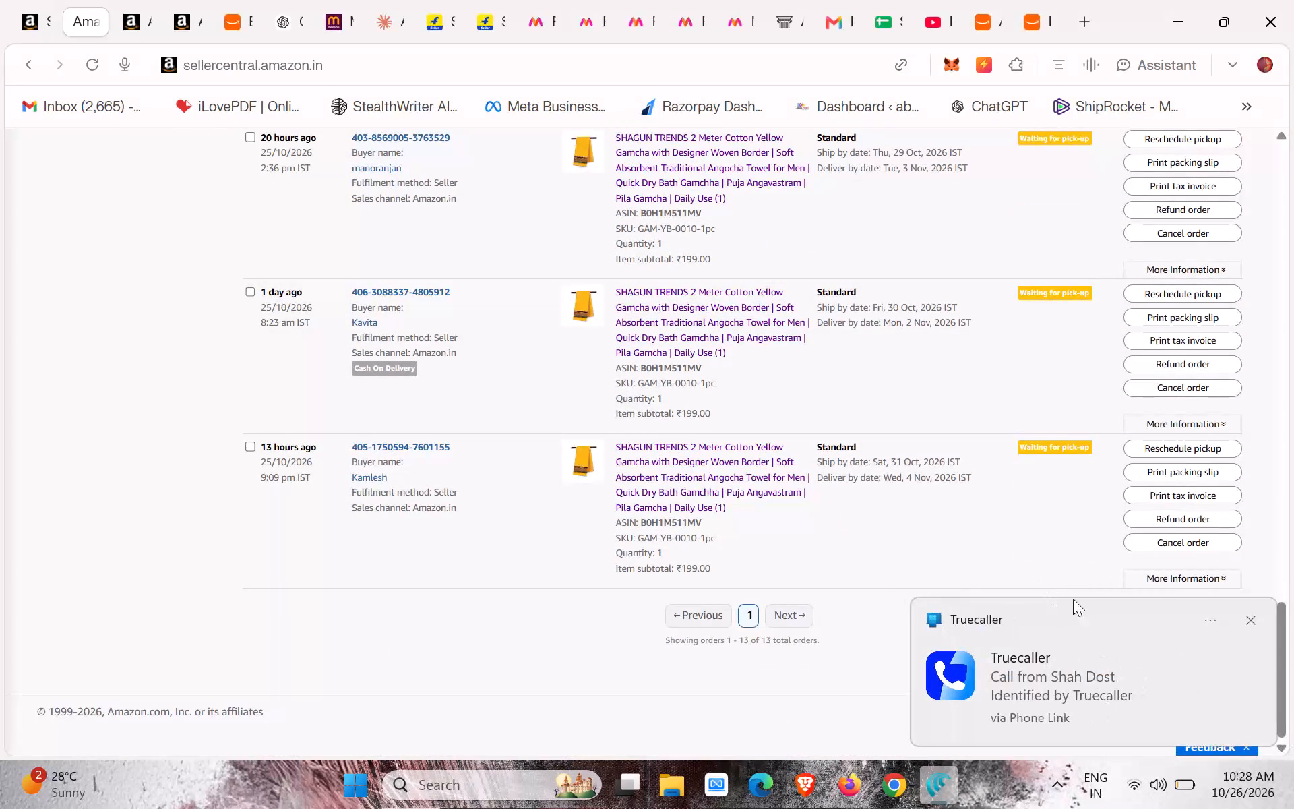